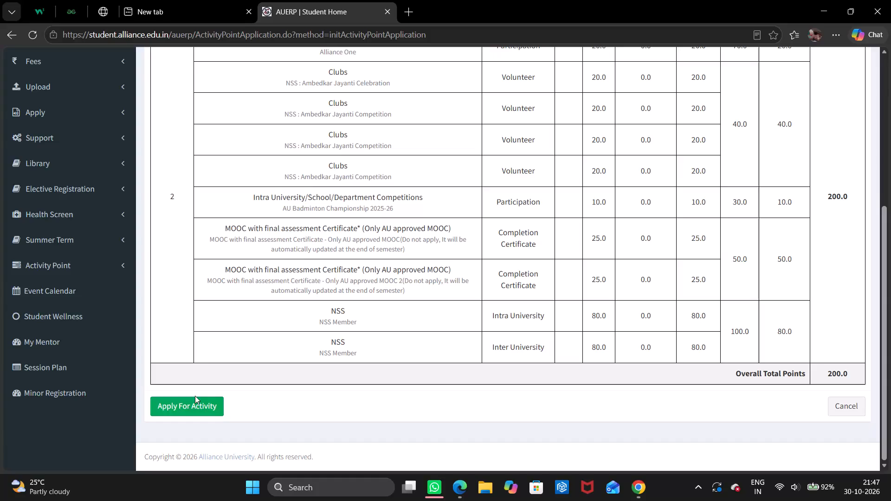
Start a new activity application under Professional Self Initiatives, with the activity for attending full-time conferences, seminars, exhibitions, workshops or STTP conducted at AU.
click(195, 398)
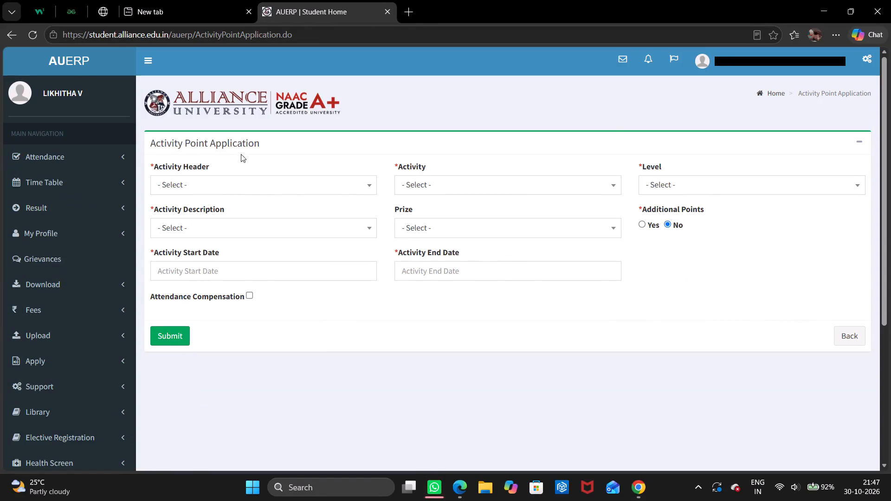
click(234, 179)
click(212, 282)
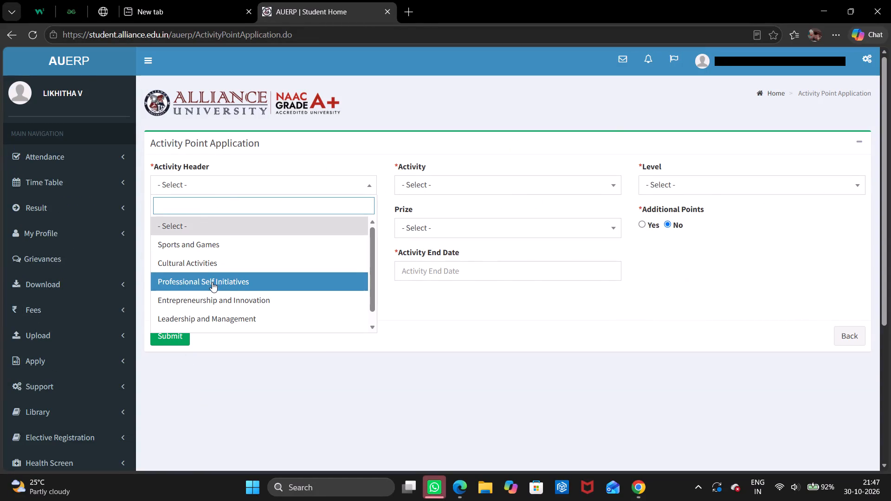
click(428, 183)
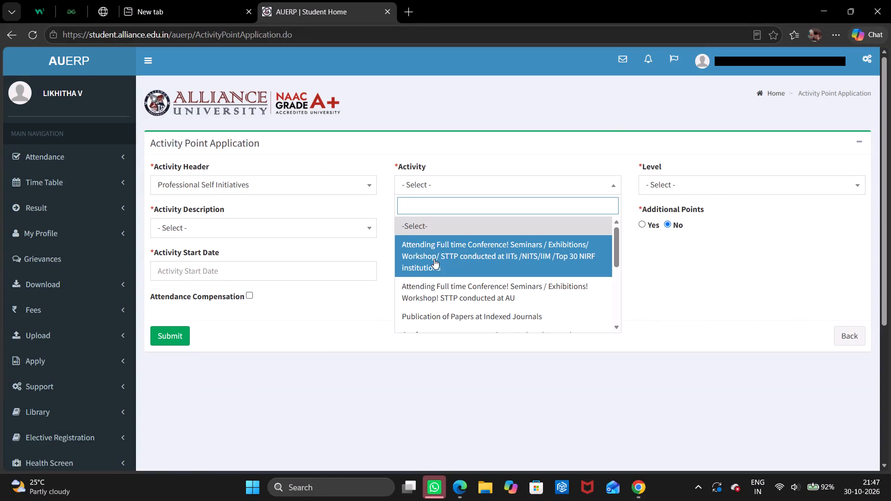
click(440, 292)
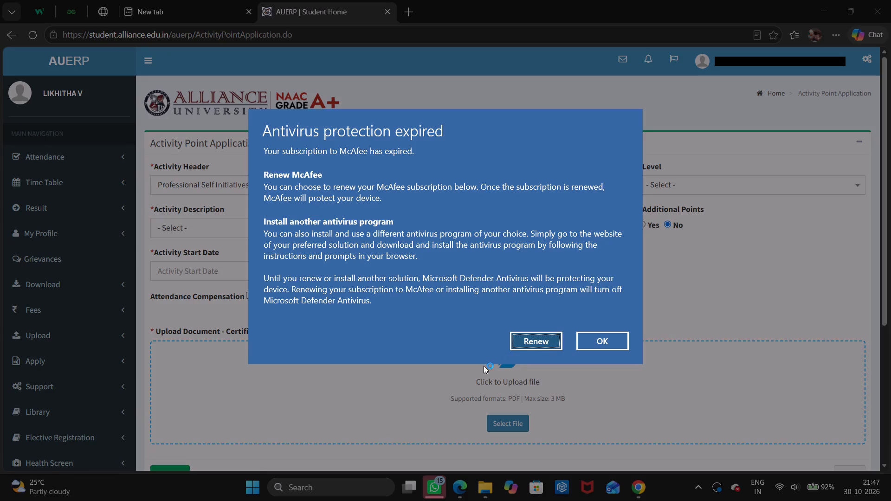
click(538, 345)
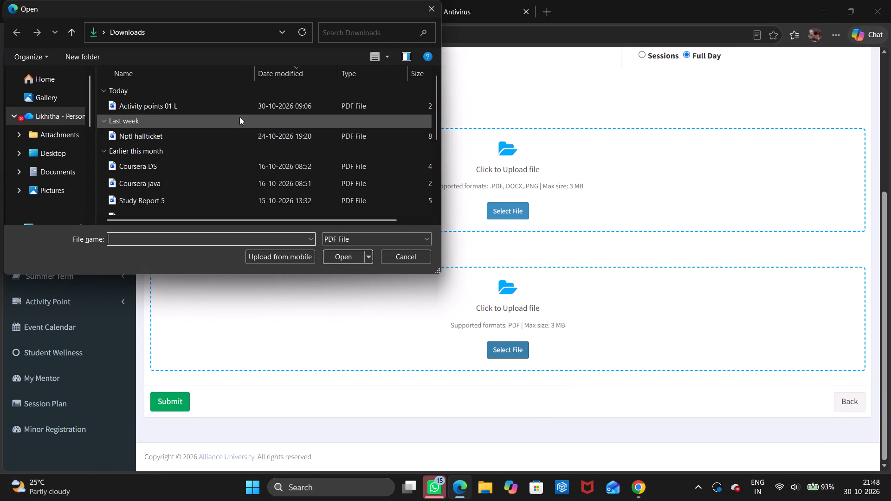
Select the PDF file "Activity points 01 L" from Downloads for the PDF-only upload field of the activity application.
click(246, 103)
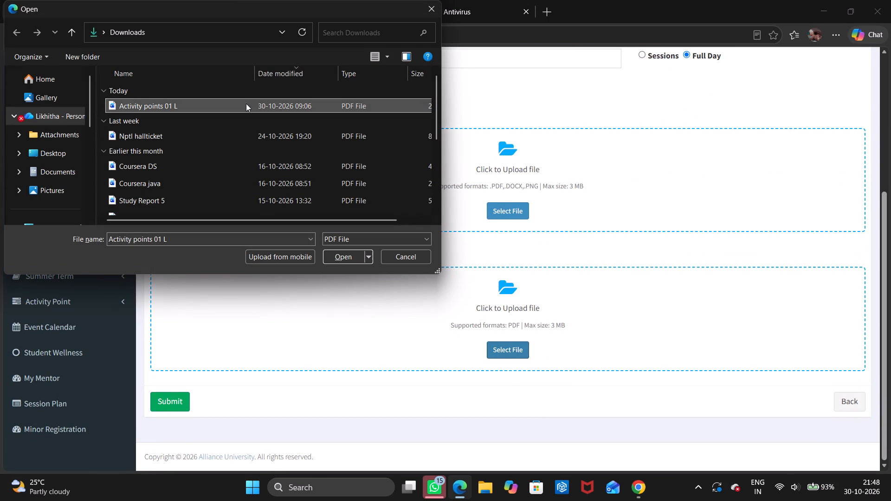
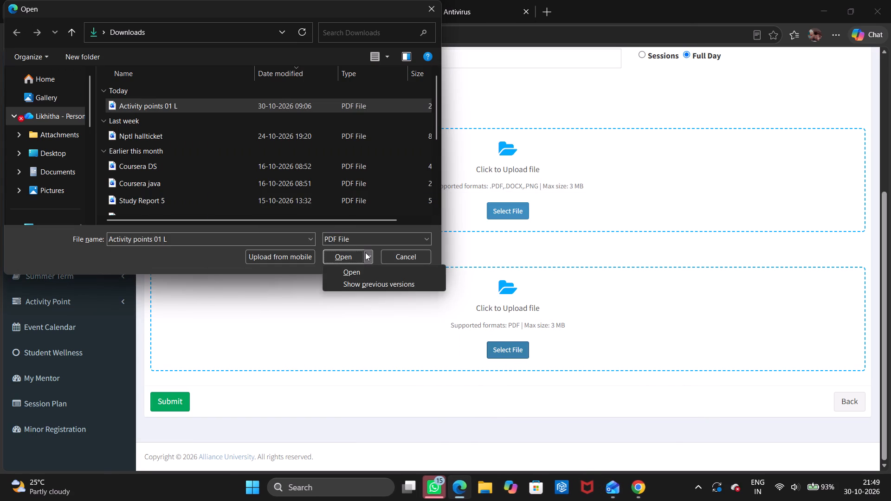
Attach the PDF "Activity points 01 L" from Downloads as the certificate from organizers.
click(350, 271)
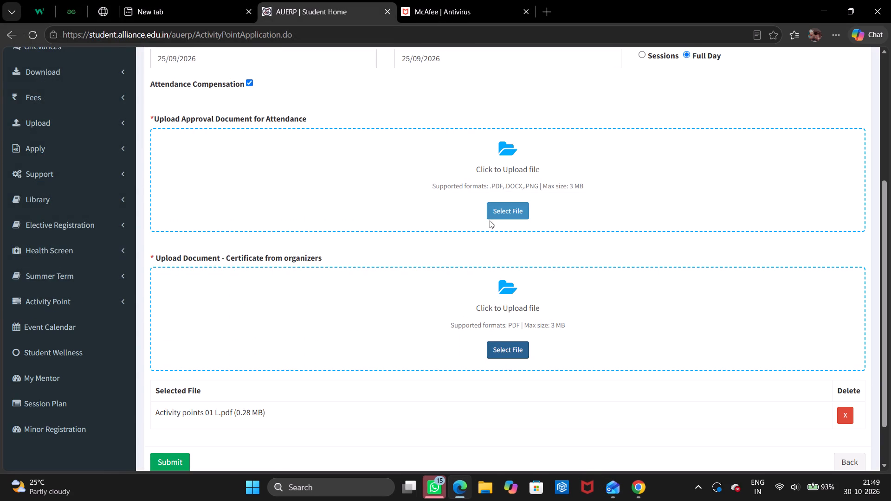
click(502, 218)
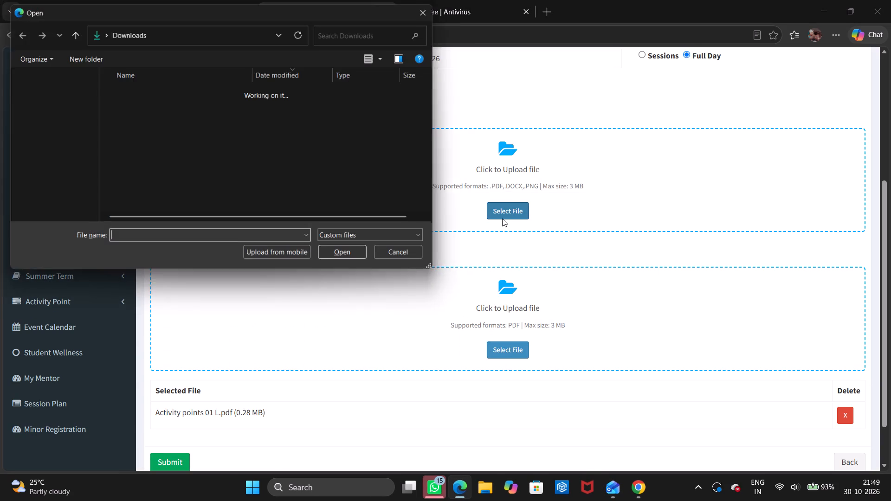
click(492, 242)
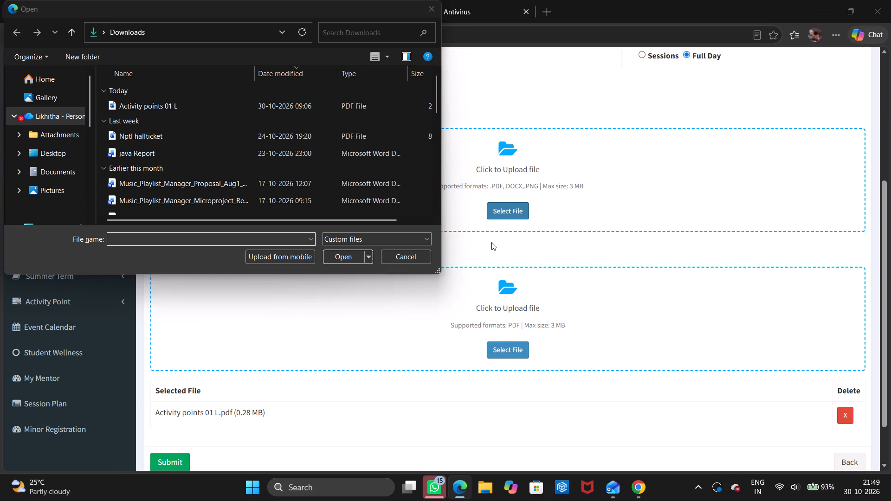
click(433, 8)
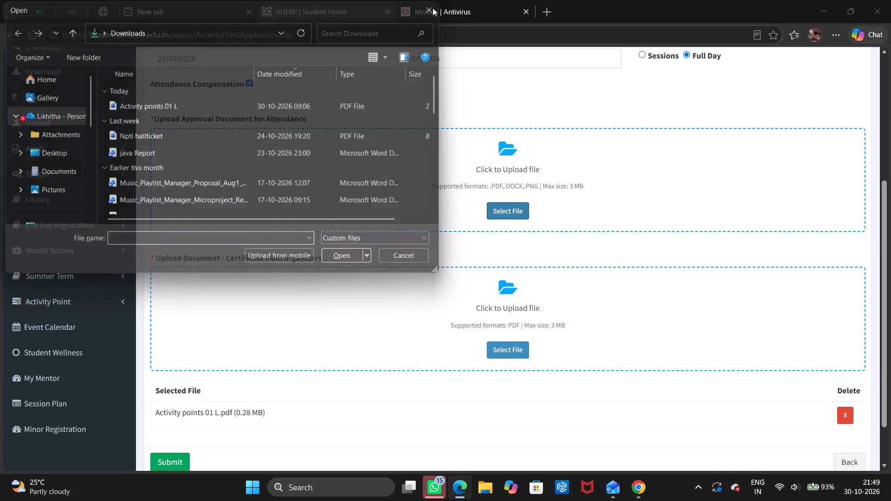
Remove the attached file "Activity points 01 L.pdf" from the organizers' certificate upload.
click(852, 417)
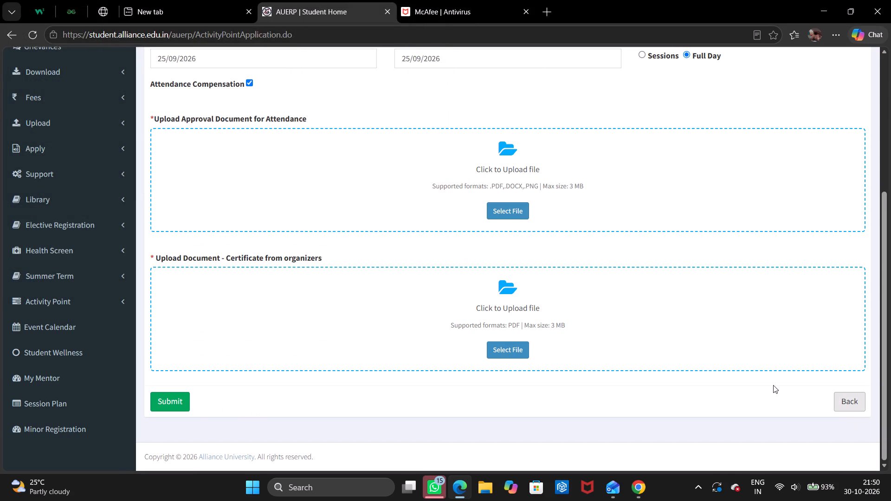
Attach "Activity points 01 L" from Downloads as the approval document for attendance.
click(523, 215)
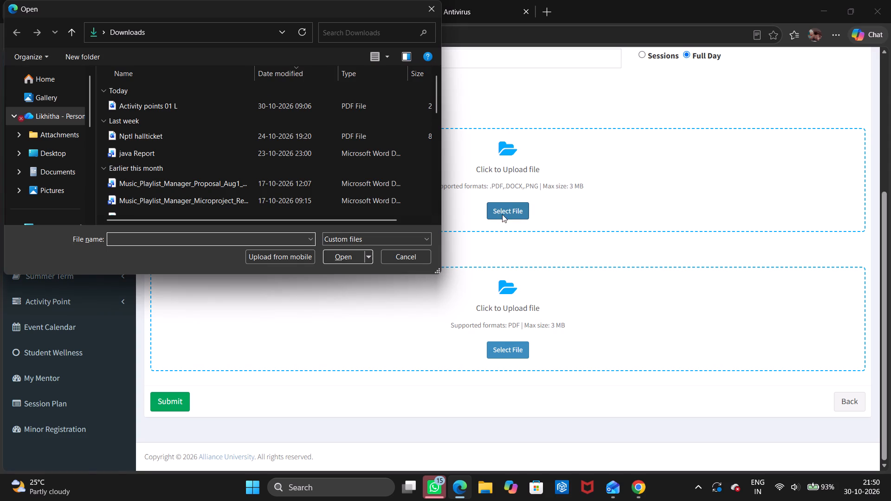
click(231, 102)
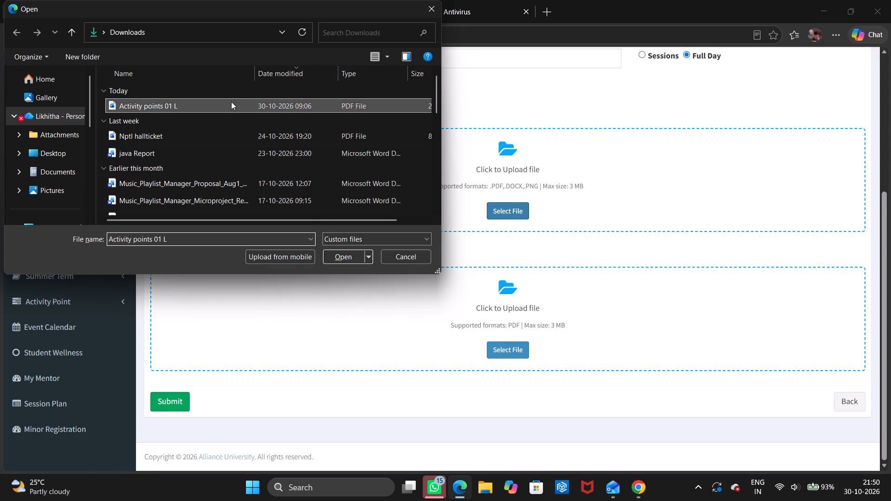
click(368, 255)
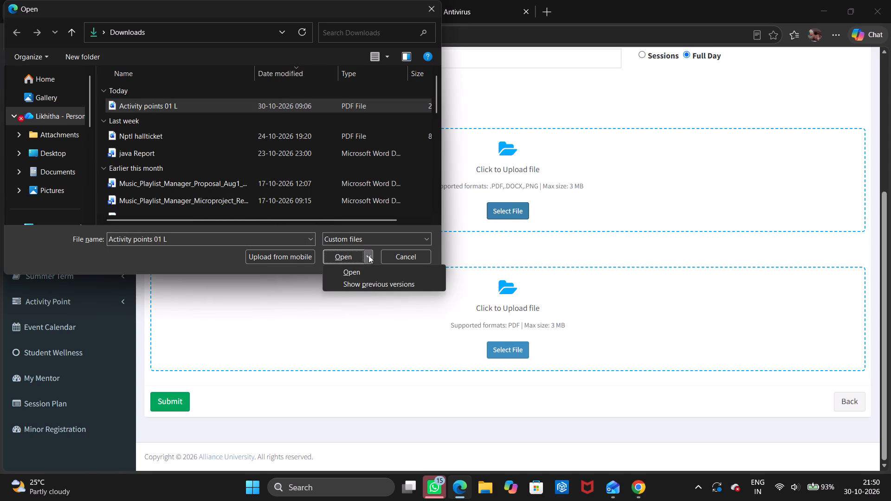
click(363, 276)
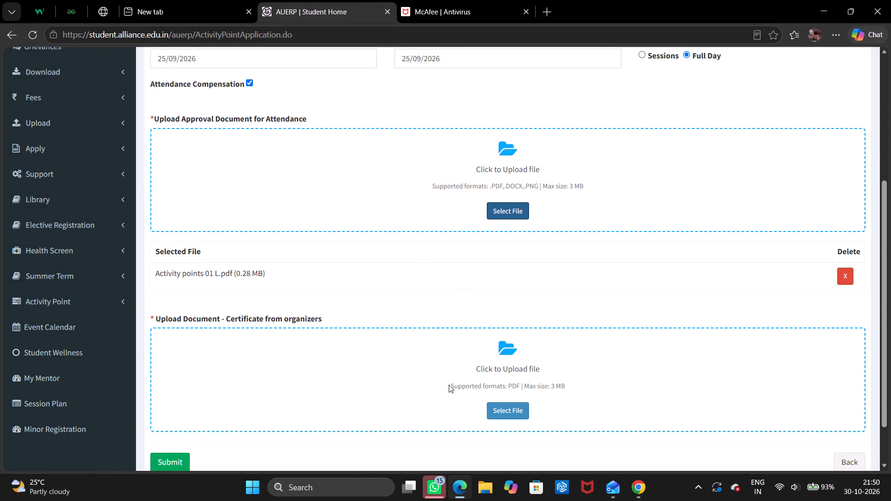
Attach the PDF "Activity points 01 L" from Downloads as the certificate from organizers.
click(504, 414)
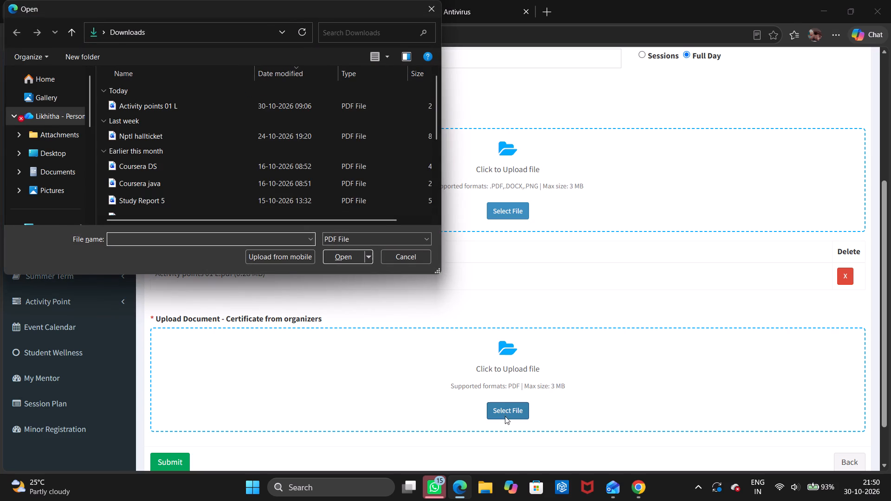
click(262, 97)
click(262, 102)
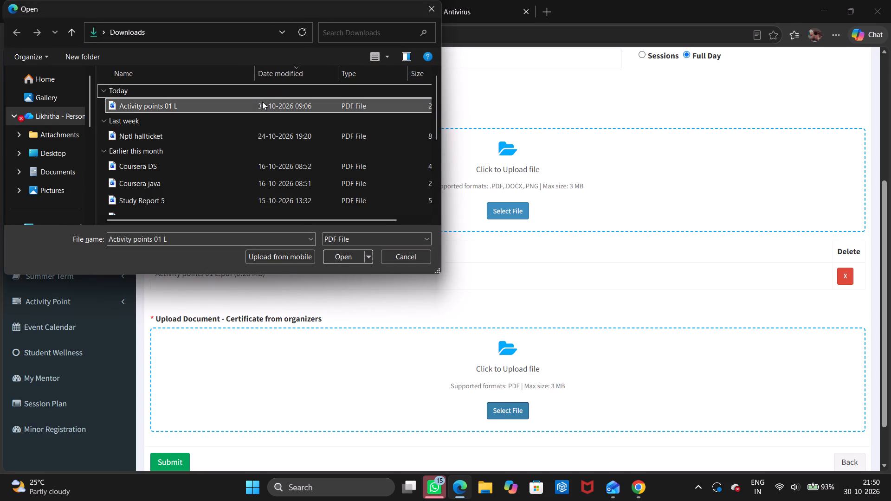
click(371, 256)
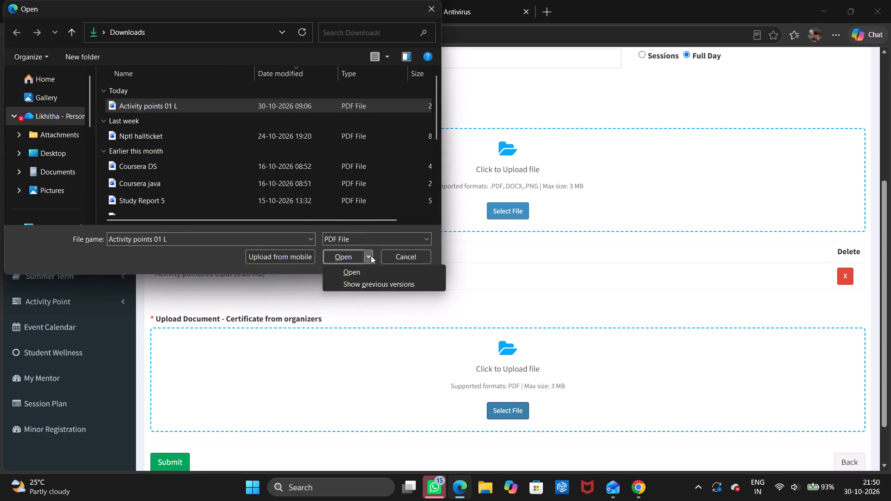
Attach the selected PDF "Activity points 01 L" as the certificate from organizers.
click(367, 269)
Submit the completed activity point application with both attached documents.
scroll(333, 328, down, 2)
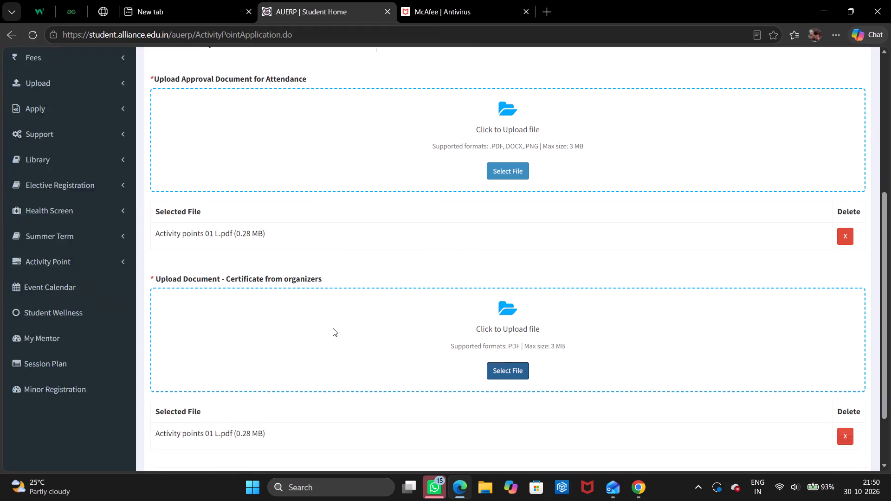
scroll(333, 328, down, 2)
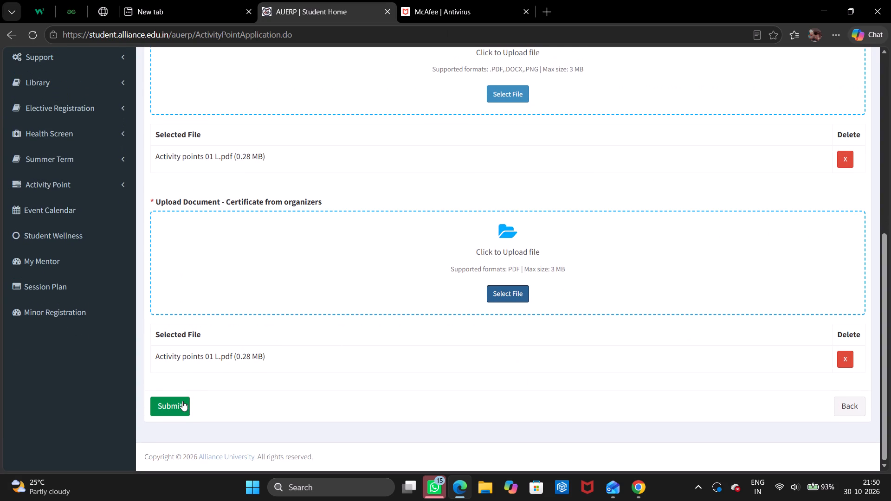
click(182, 401)
click(314, 162)
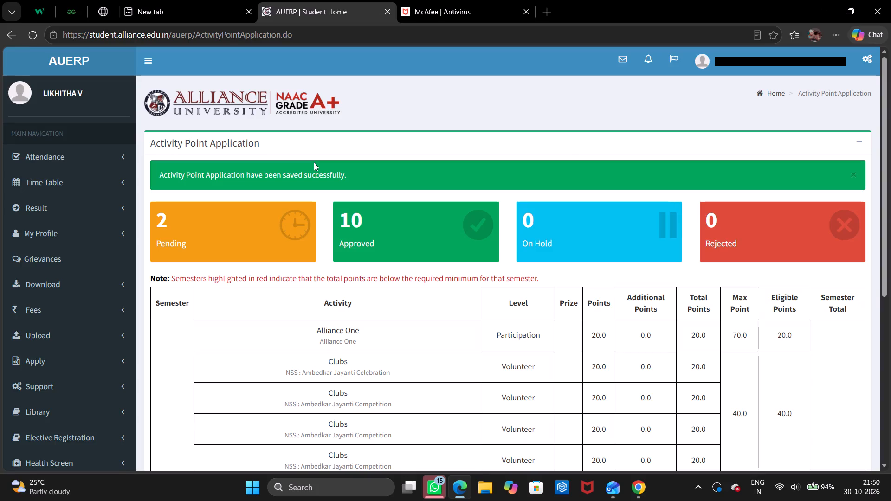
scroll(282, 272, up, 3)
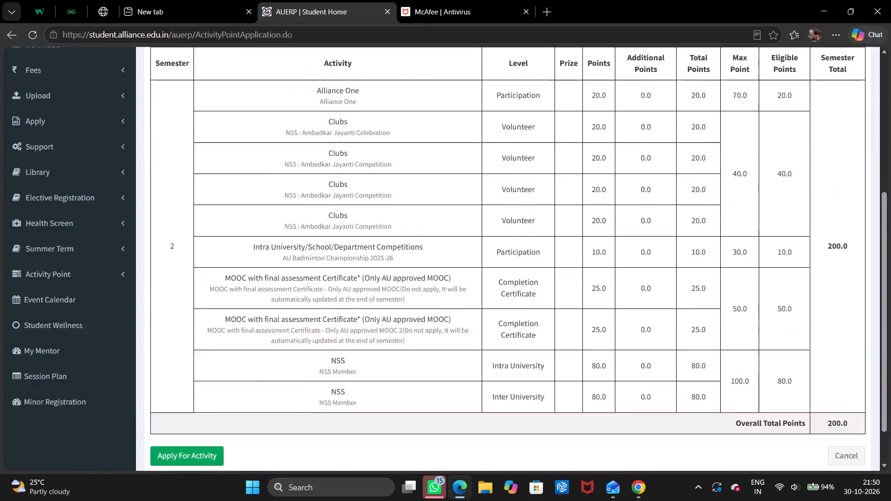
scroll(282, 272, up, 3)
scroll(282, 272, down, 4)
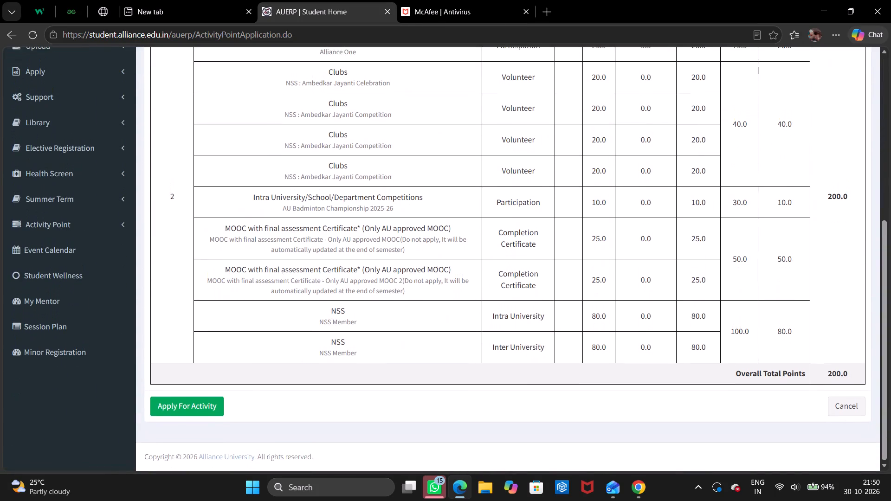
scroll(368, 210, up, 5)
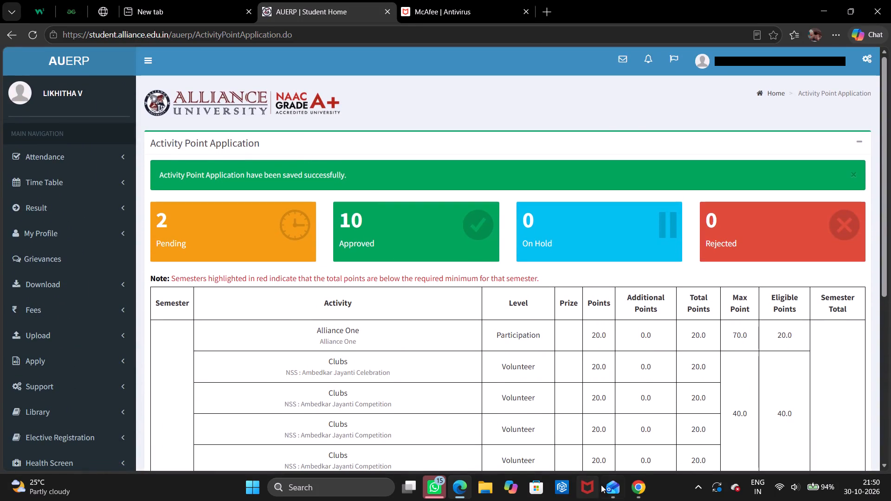
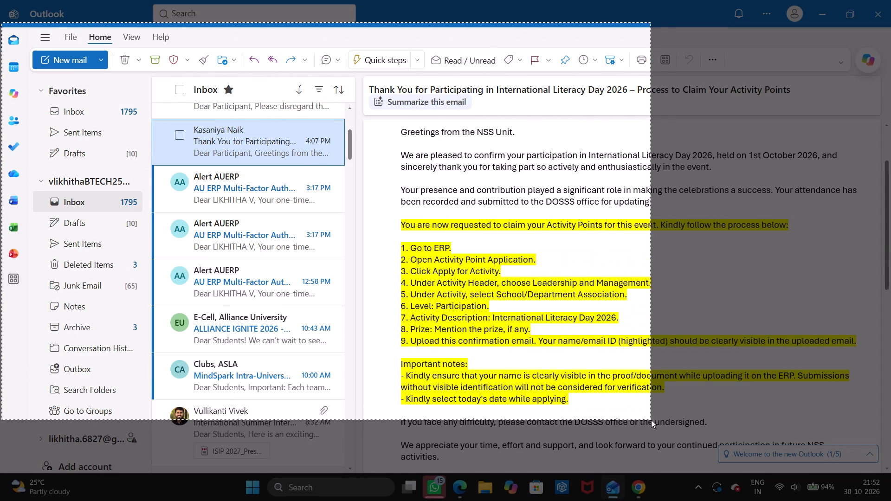
Snip the Outlook window area covering the folder list, inbox and the International Literacy Day 2026 activity points email with its highlighted instructions.
drag(651, 420, 890, 437)
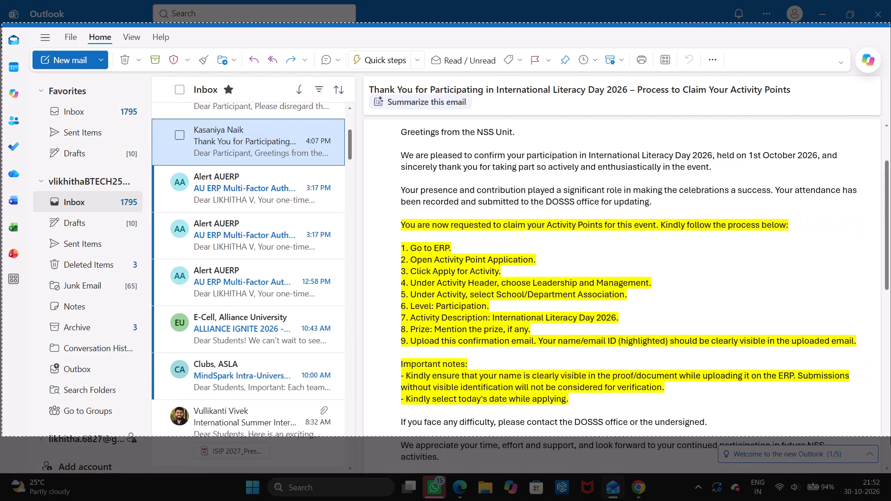
drag(890, 437, 866, 454)
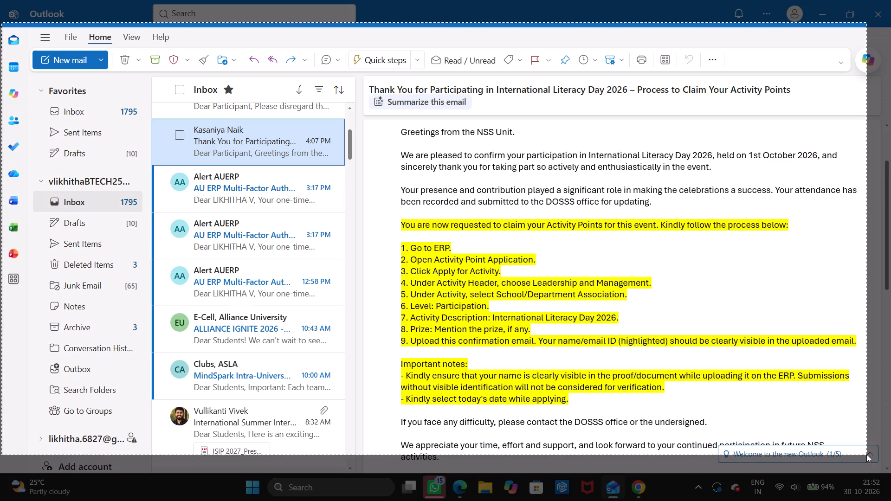
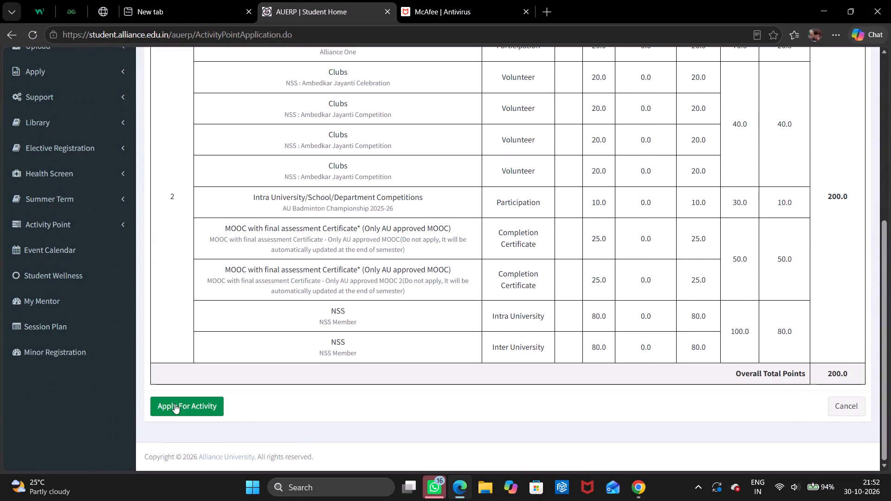
Start a new activity point application and open the Activity Header choices.
click(174, 404)
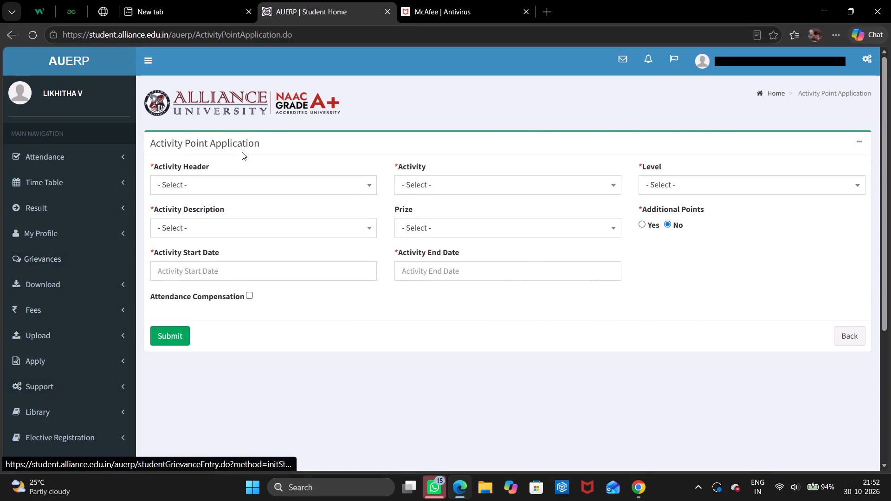
click(234, 182)
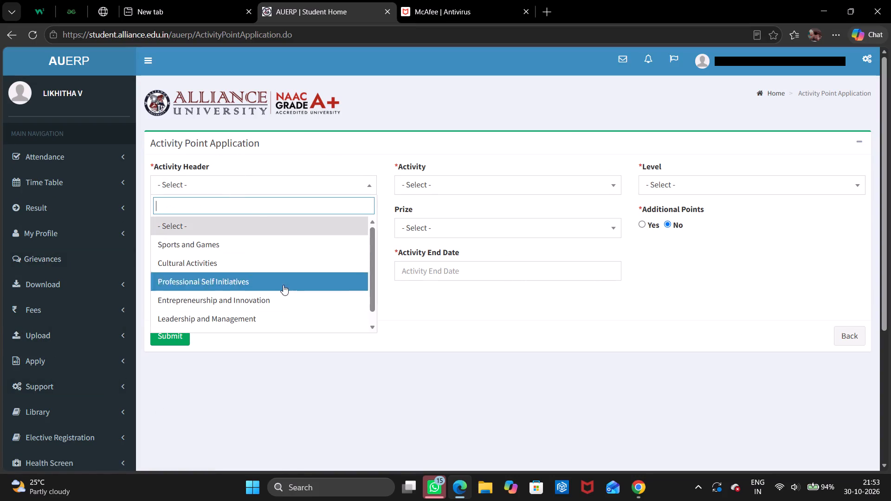
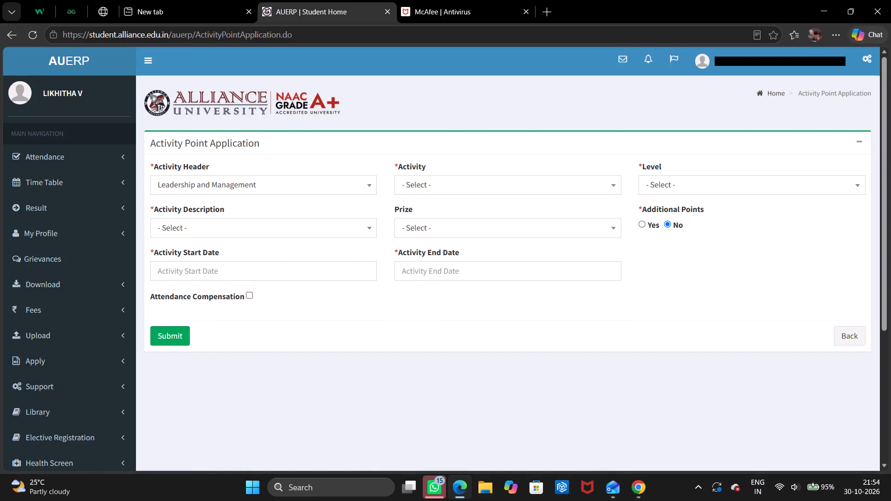
Set the activity to School/Department Association and the level to Participation for the Leadership and Management application.
click(435, 177)
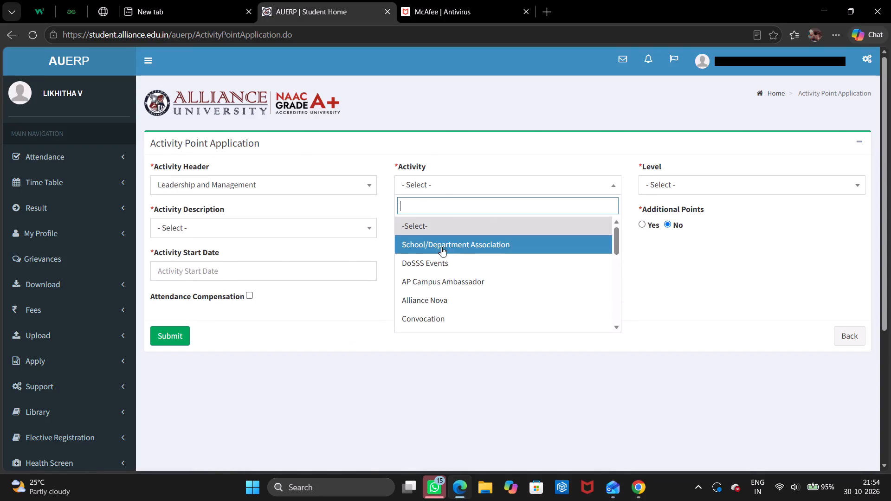
click(445, 242)
click(652, 187)
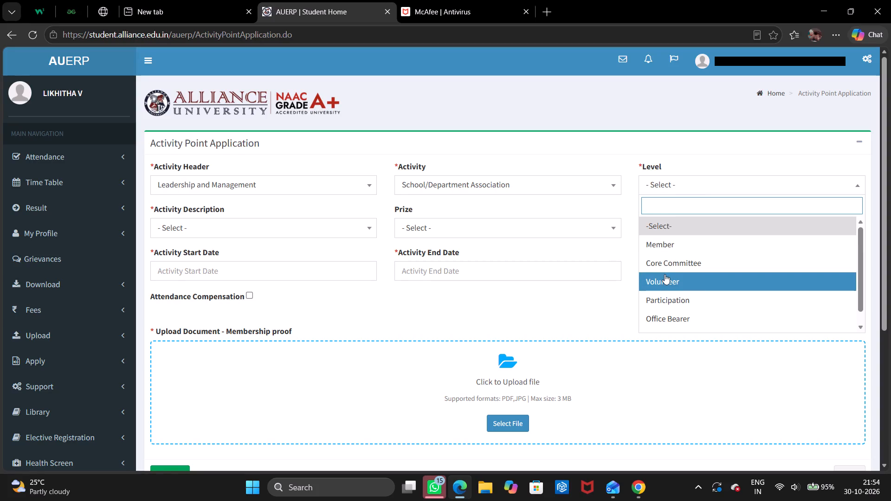
click(665, 292)
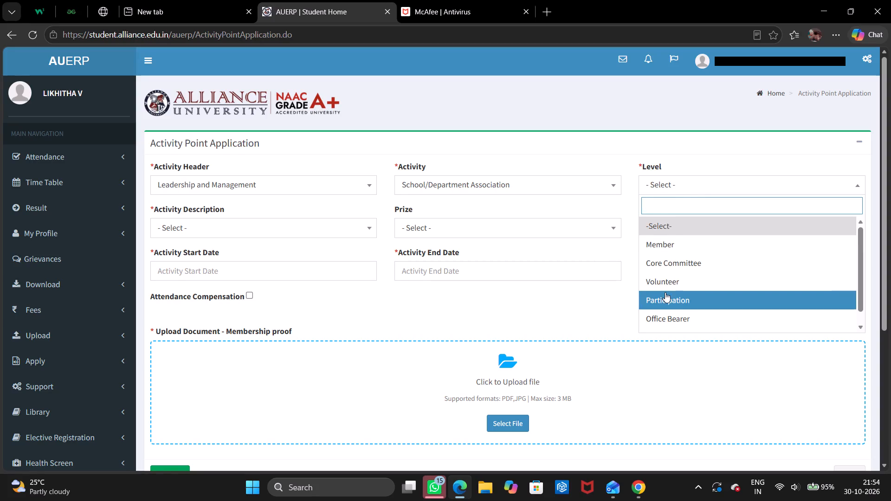
Check the available Prize options and open the Activity Description choices.
click(456, 219)
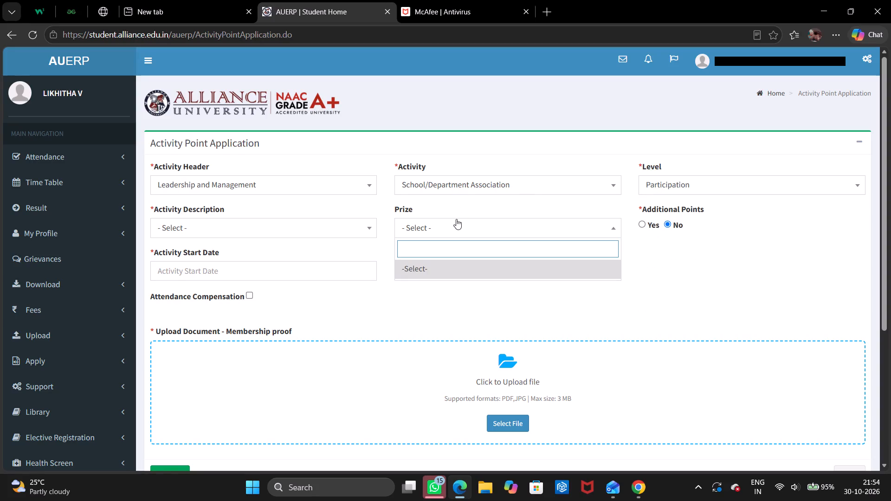
click(304, 216)
click(303, 225)
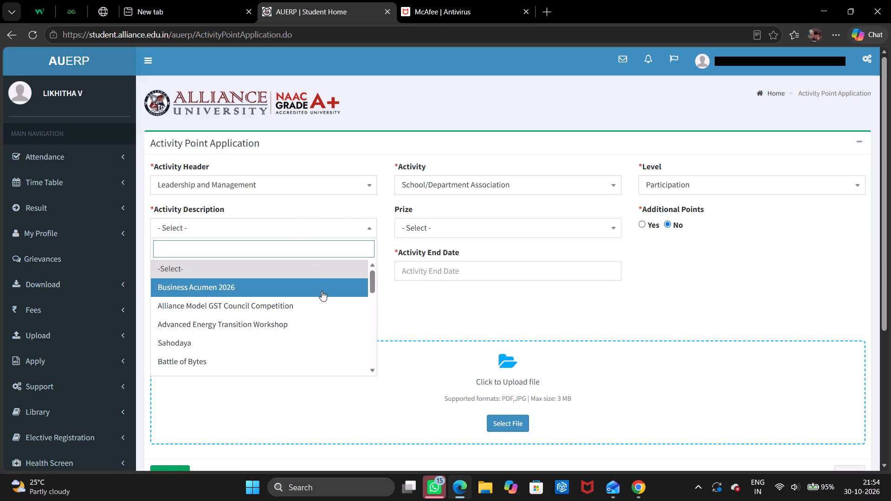
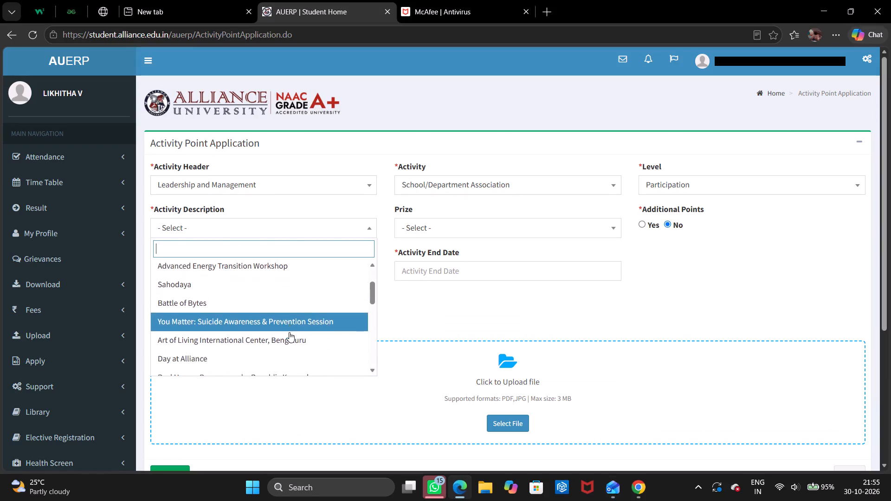
Look through the Activity Description options for one matching the School/Department Association participation.
scroll(289, 332, down, 3)
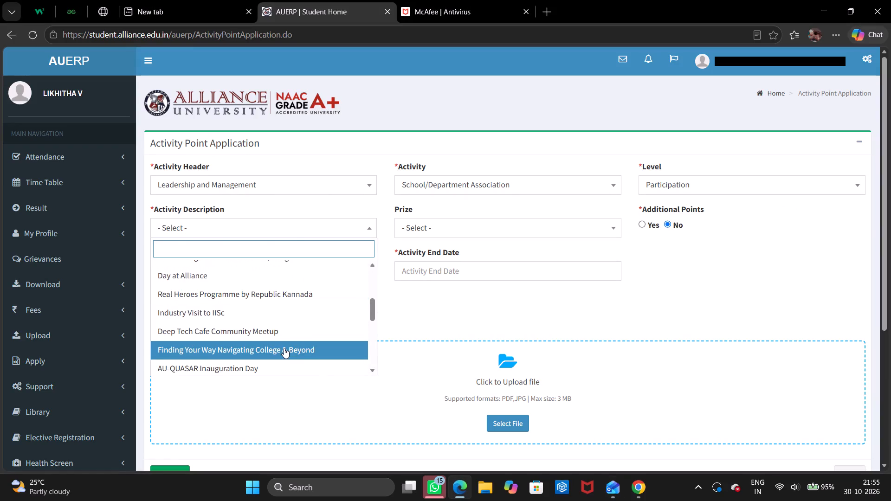
scroll(284, 348, down, 1)
scroll(270, 306, down, 1)
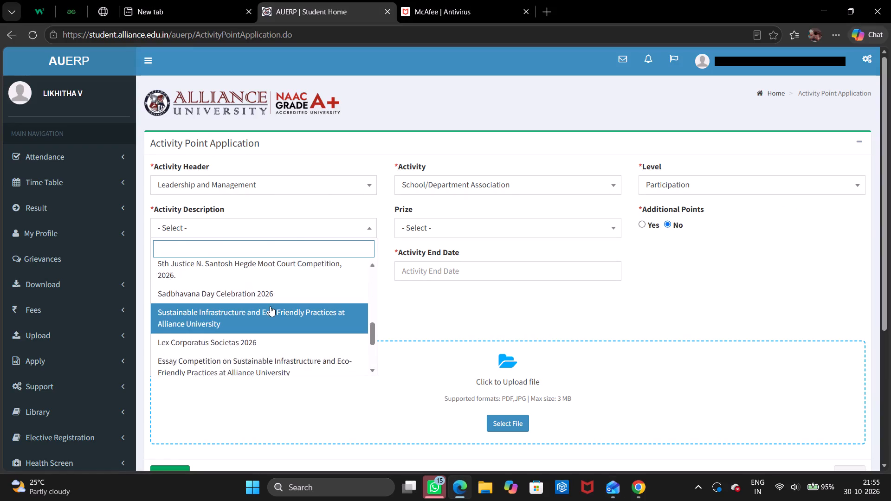
scroll(270, 306, down, 4)
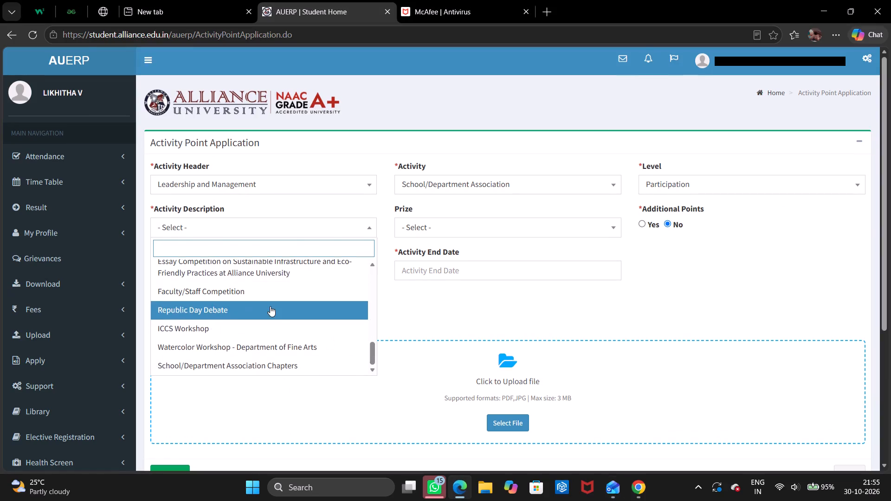
scroll(270, 306, down, 1)
scroll(270, 306, up, 6)
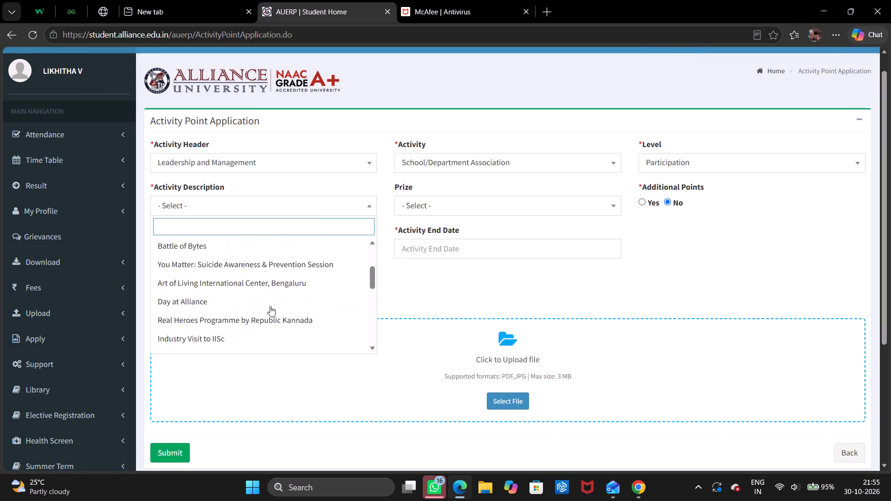
scroll(270, 306, up, 4)
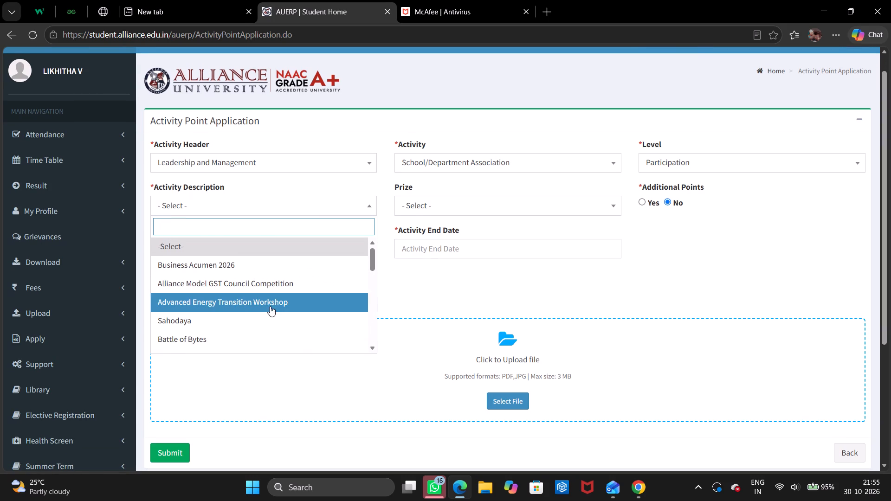
scroll(270, 306, down, 2)
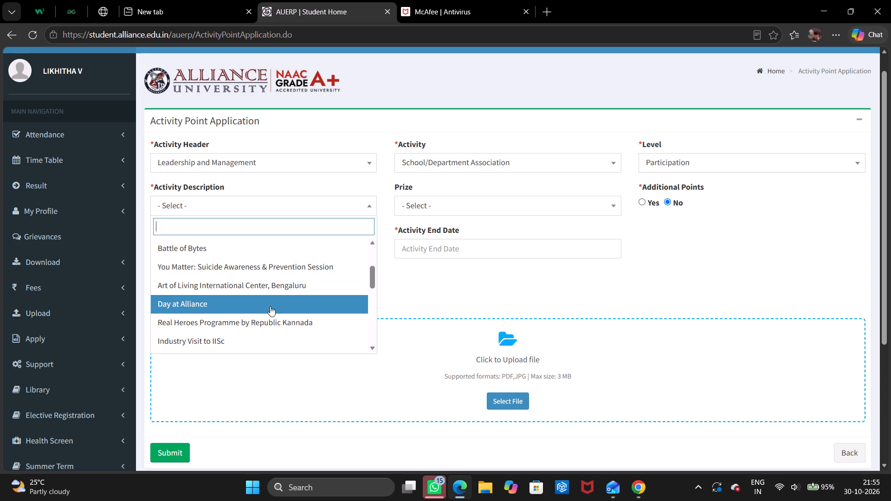
Look through the remaining Activity Description choices to the end of the list for the School/Department Association activity.
scroll(267, 294, down, 1)
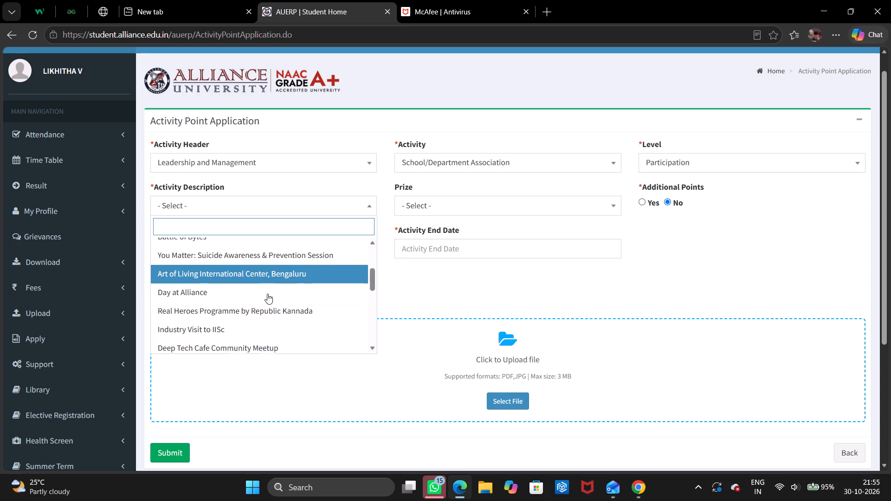
scroll(267, 294, down, 2)
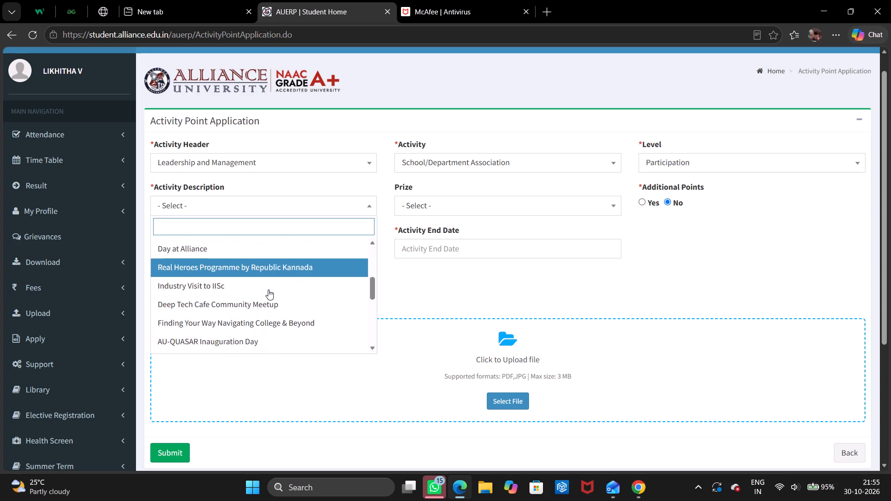
scroll(268, 289, down, 2)
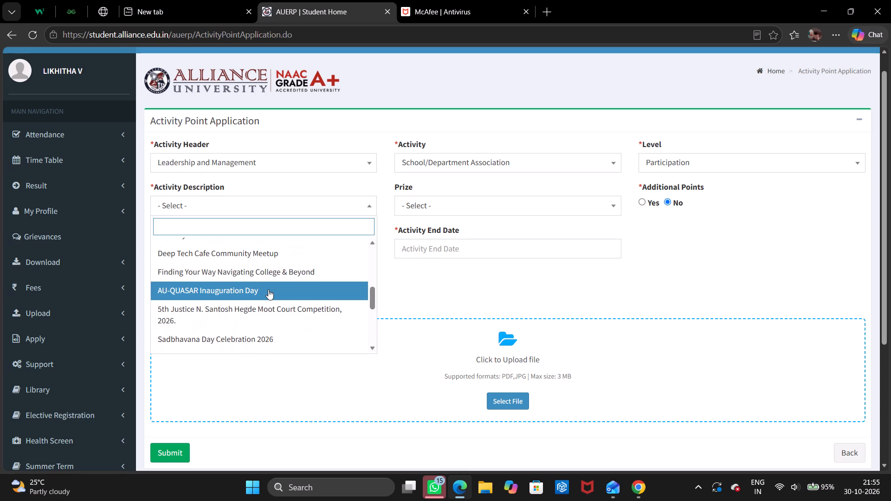
scroll(271, 281, down, 1)
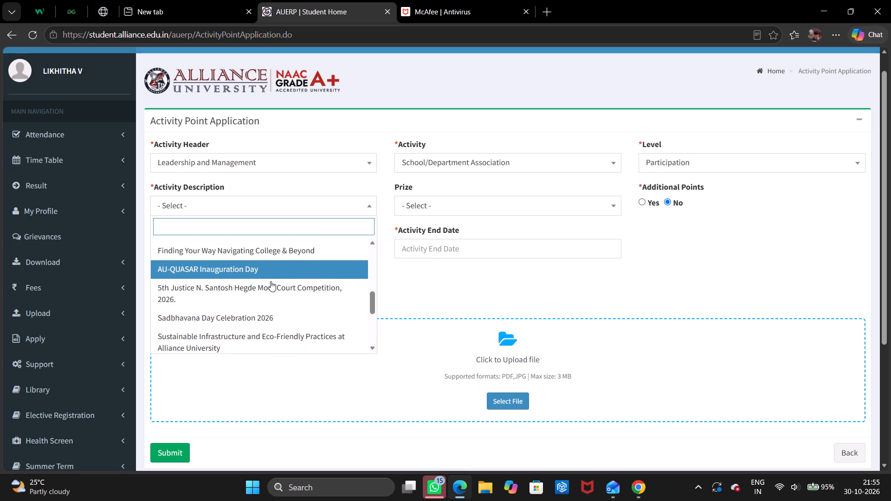
scroll(271, 281, down, 2)
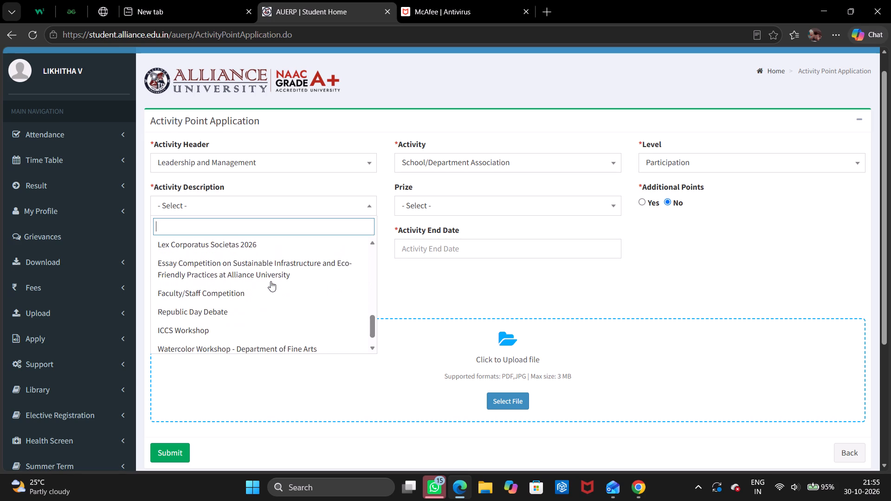
scroll(271, 291, down, 1)
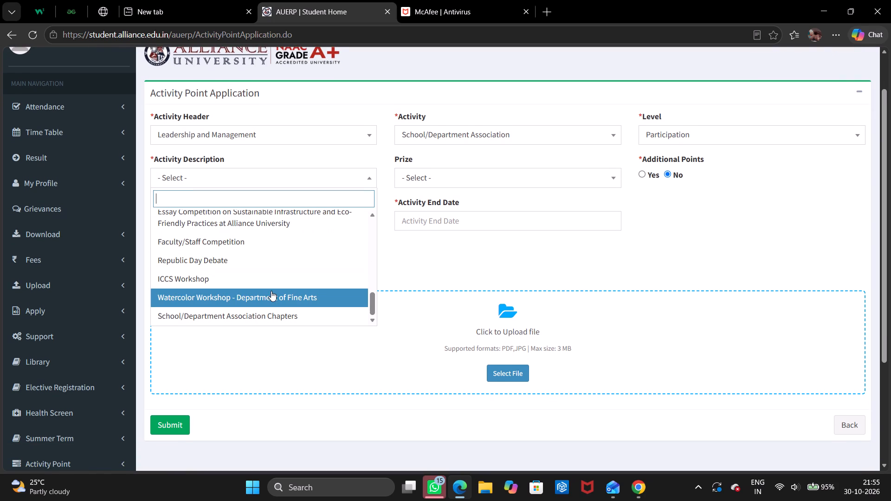
Review the Activity Description choices for the School/Department Association activity again, from the end of the list back to its beginning.
scroll(271, 291, up, 2)
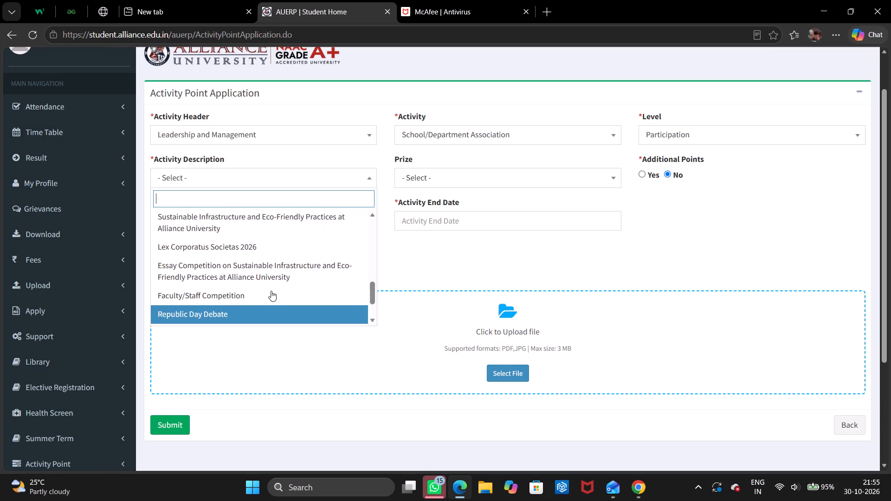
scroll(271, 291, up, 3)
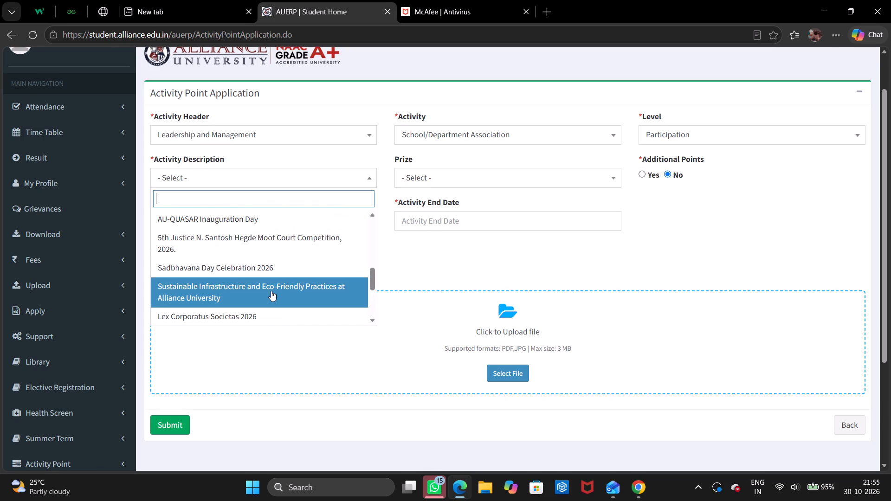
scroll(271, 291, up, 1)
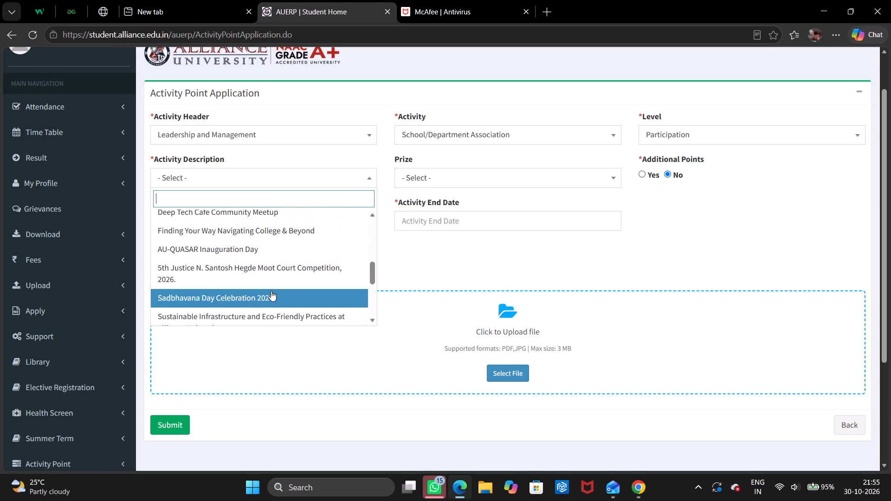
scroll(271, 291, up, 3)
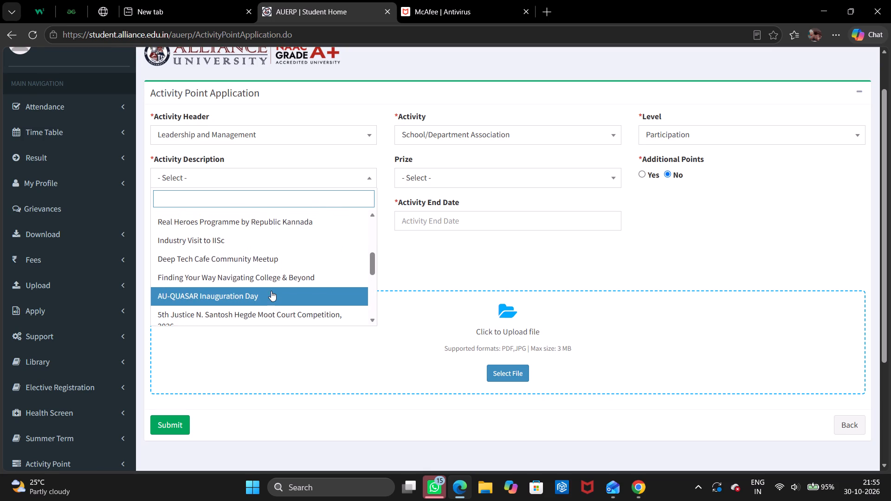
scroll(271, 291, up, 3)
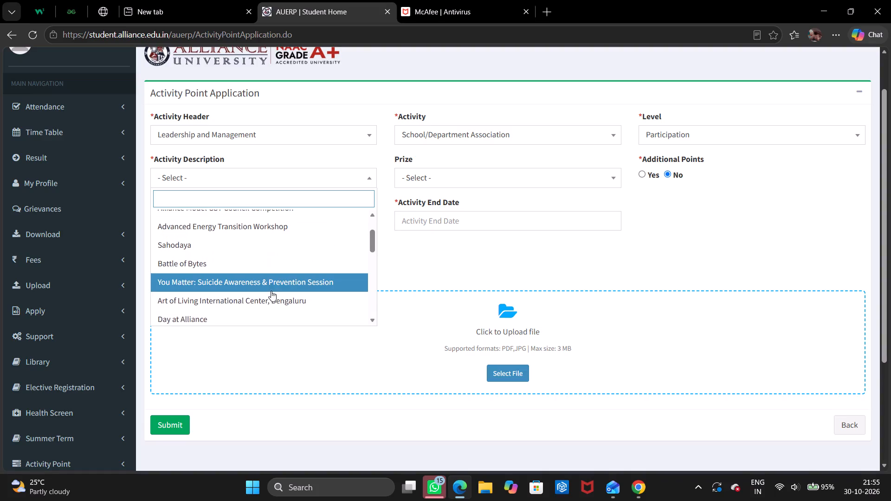
scroll(271, 291, up, 2)
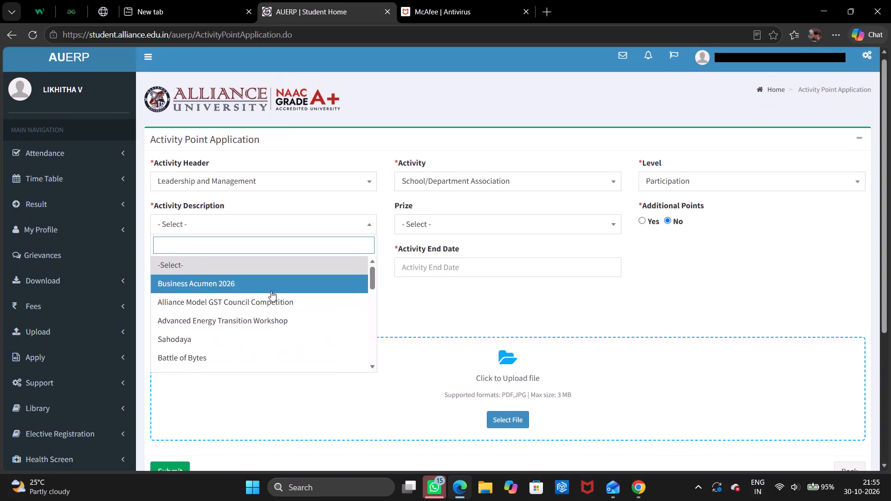
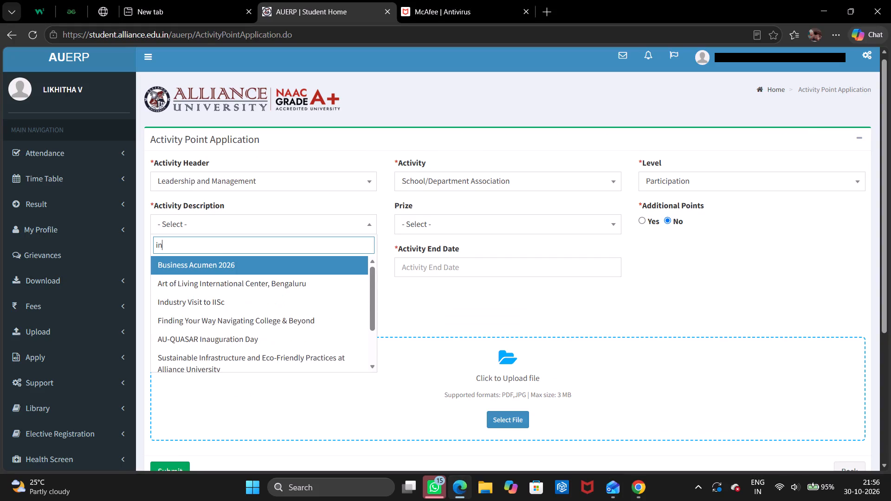
Search the Activity Description choices for "internat" in the School/Department Association application.
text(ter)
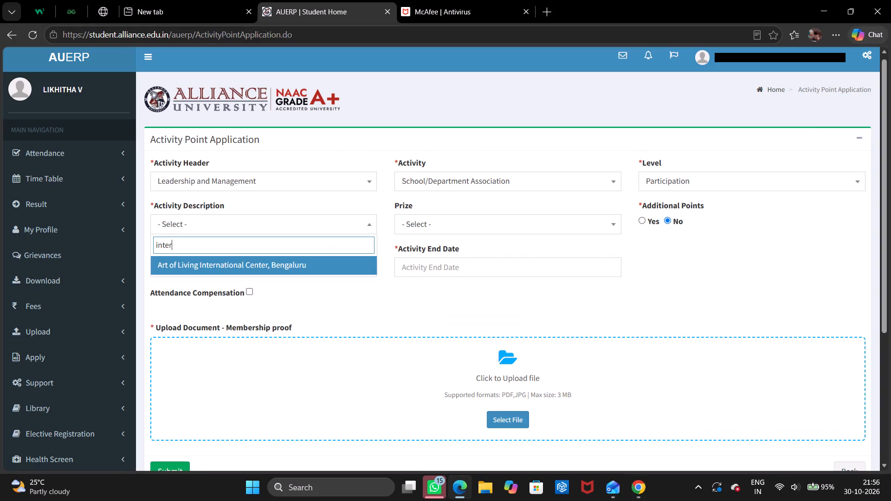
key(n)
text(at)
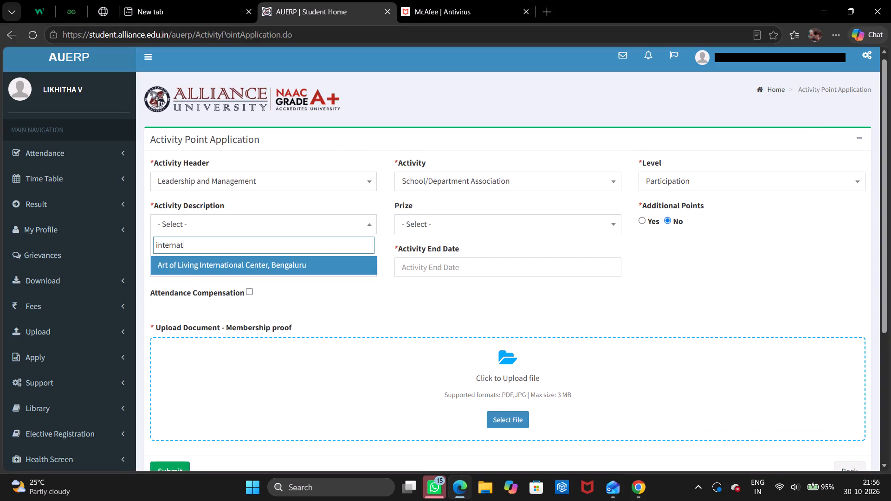
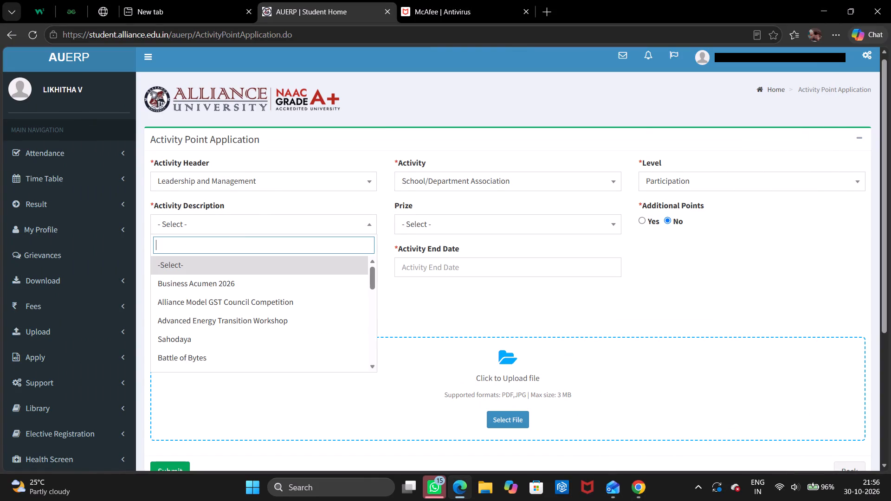
Search the Activity Description choices for "International Literacy Day 2026.".
click(219, 250)
key(ctrl+v)
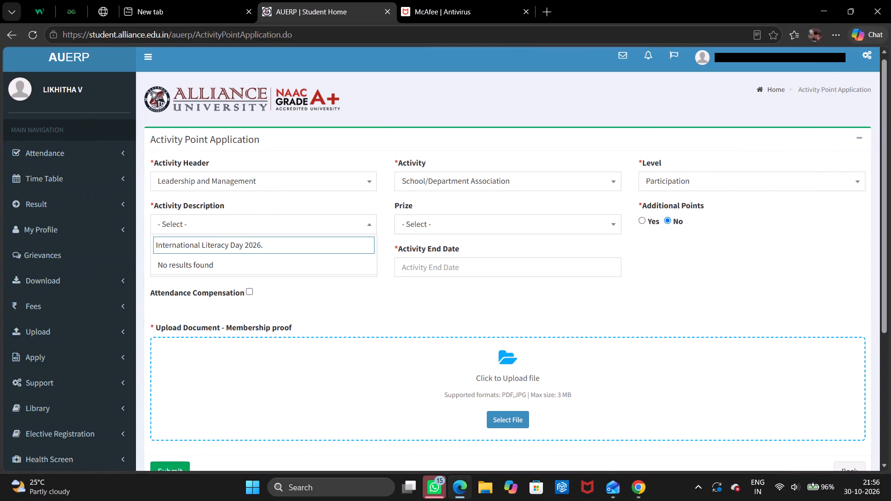
click(267, 252)
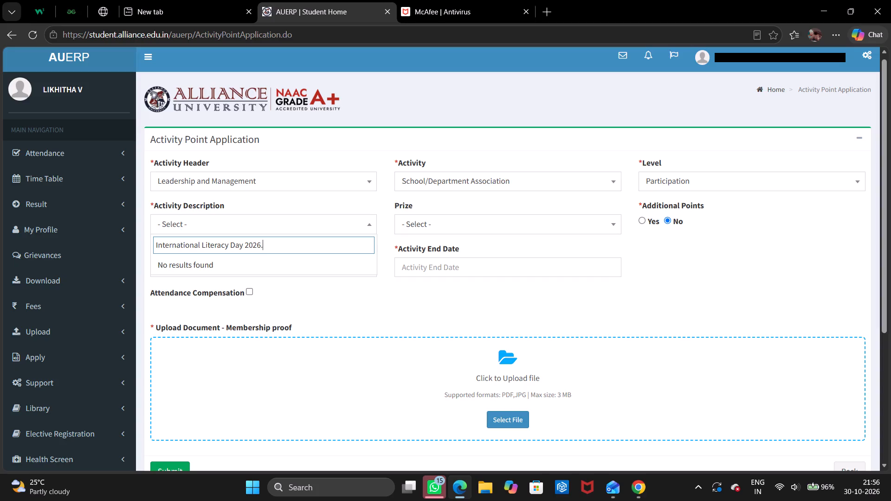
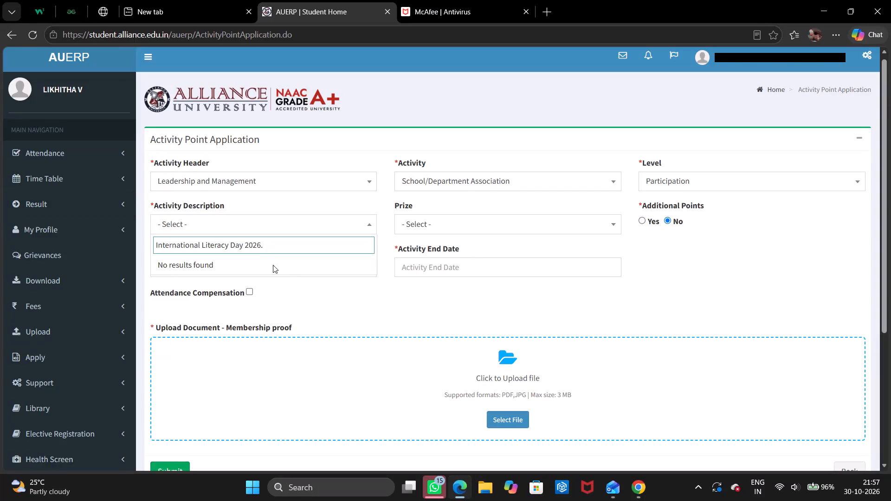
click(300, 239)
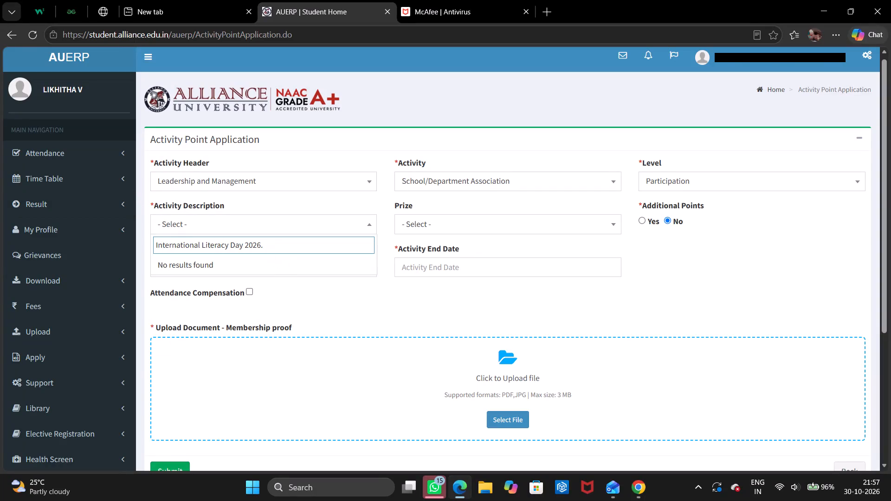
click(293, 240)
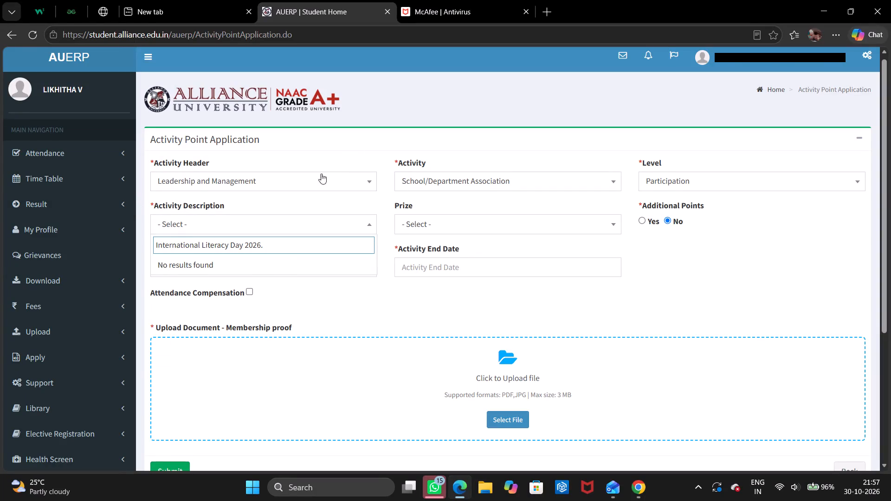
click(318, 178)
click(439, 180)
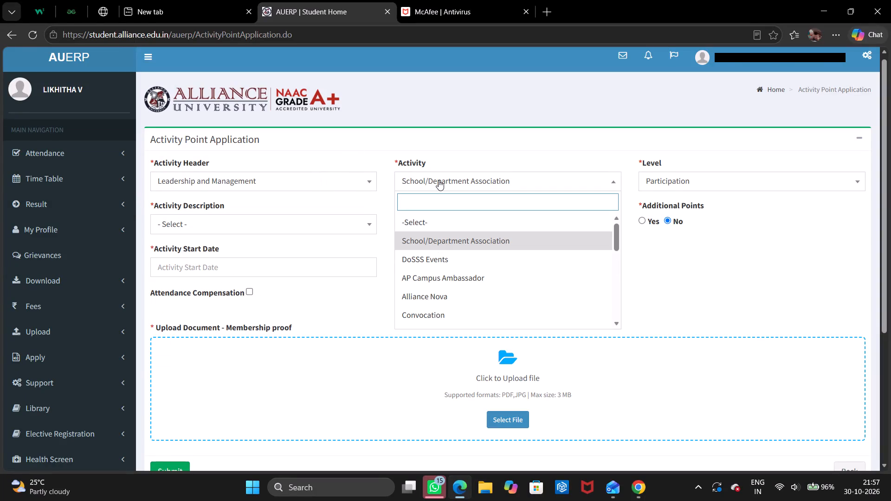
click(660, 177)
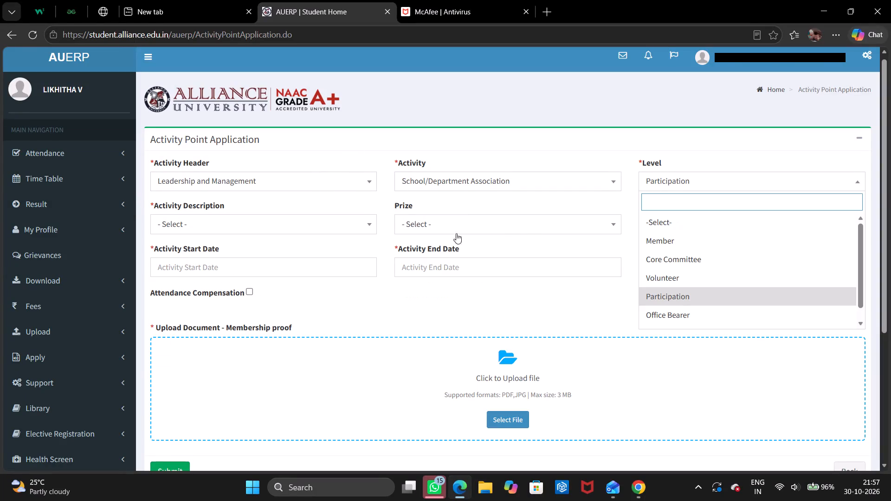
Enable attendance compensation for the School/Department Association activity.
click(252, 290)
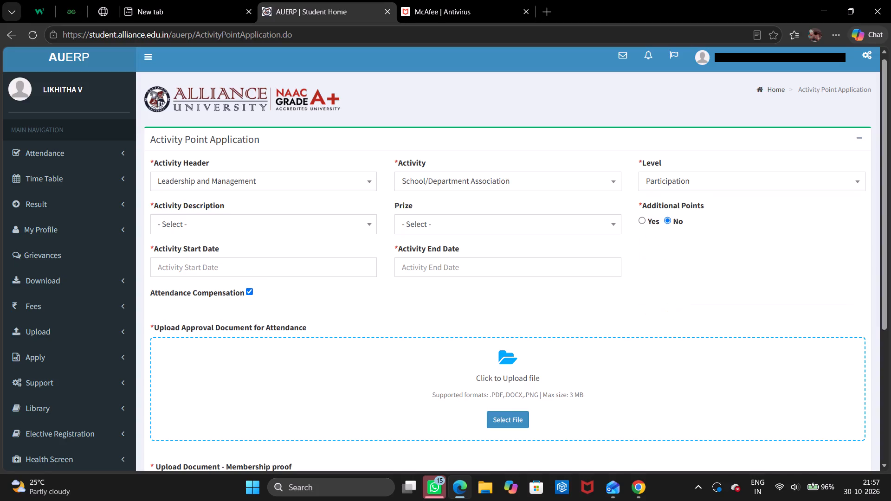
Set both the activity start date and the activity end date to 01/10/2026.
click(273, 269)
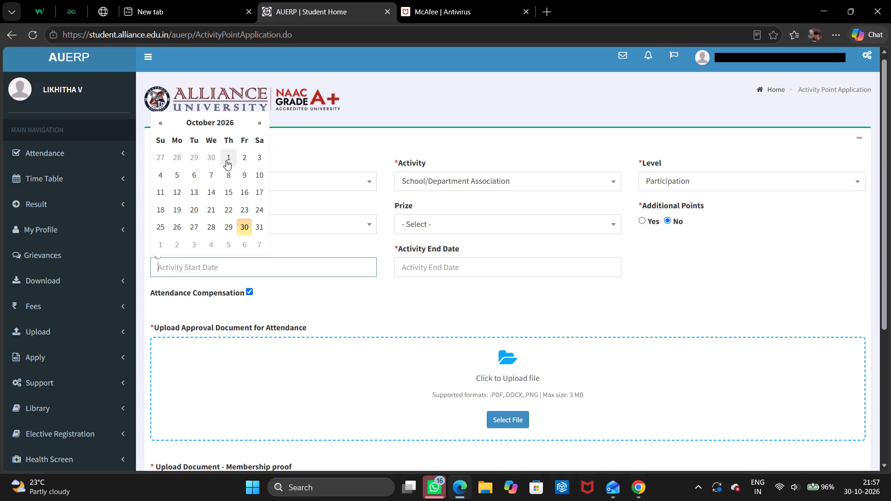
click(226, 159)
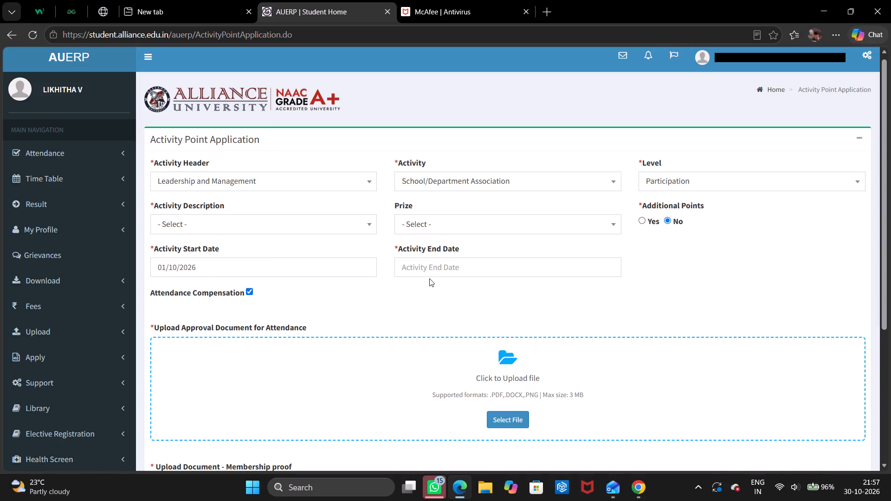
click(435, 262)
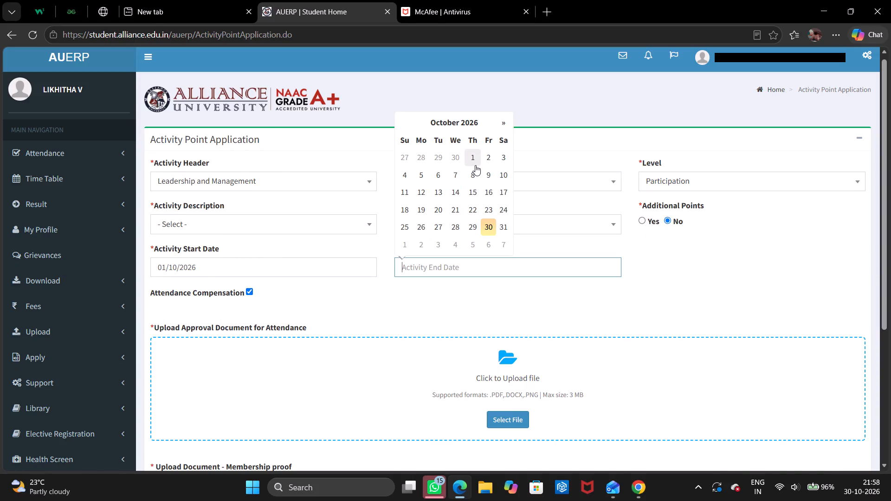
click(475, 165)
Look through the Activity Description choices again for an entry matching the School/Department Association participation.
scroll(436, 237, down, 3)
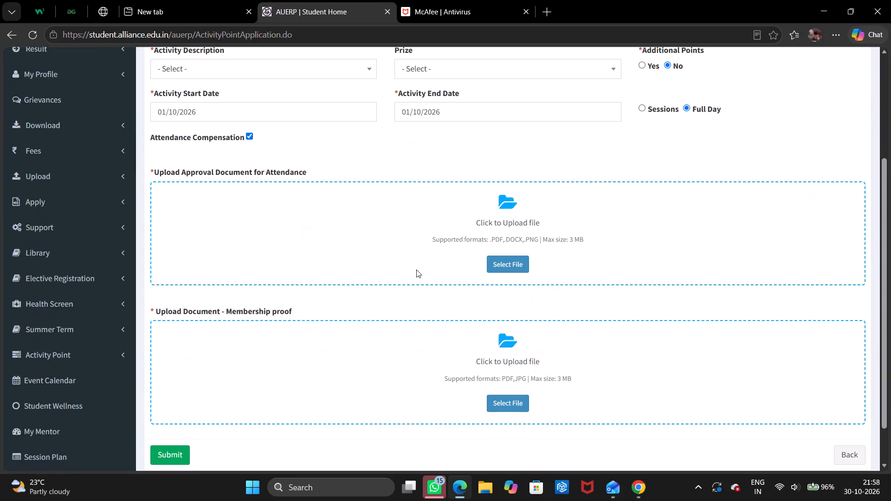
scroll(416, 270, up, 2)
click(329, 218)
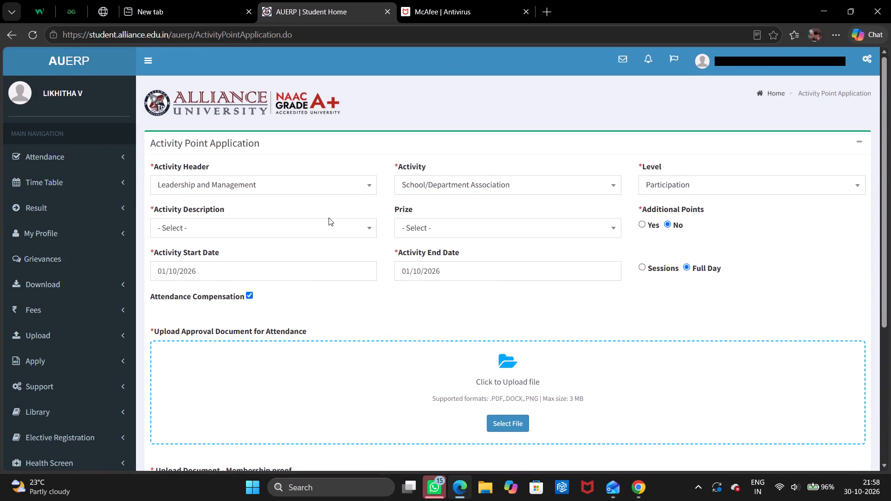
click(326, 220)
scroll(300, 298, down, 1)
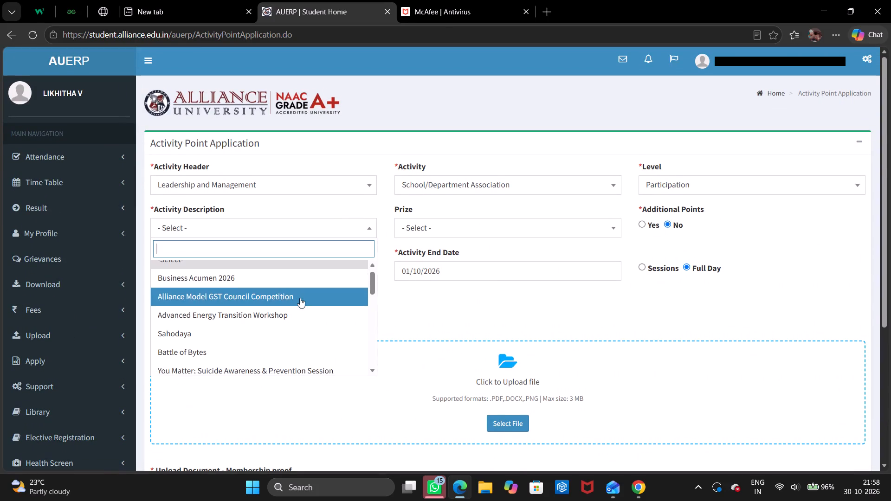
scroll(300, 298, down, 3)
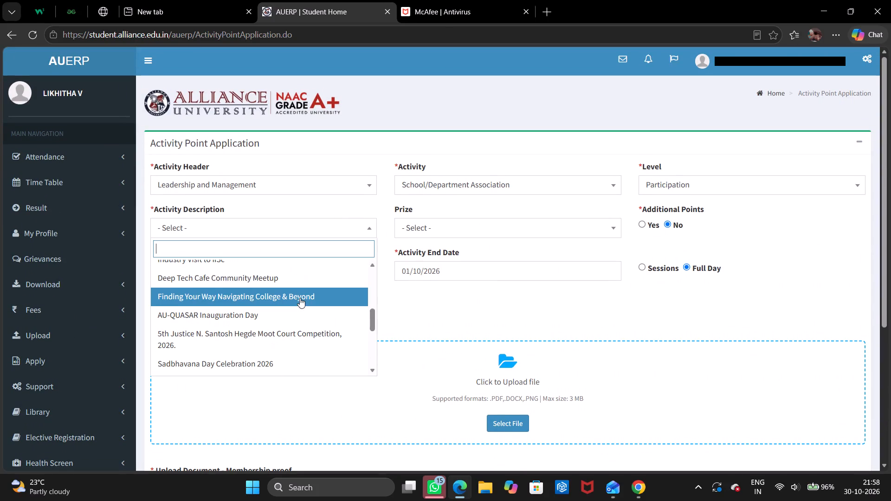
scroll(300, 298, up, 2)
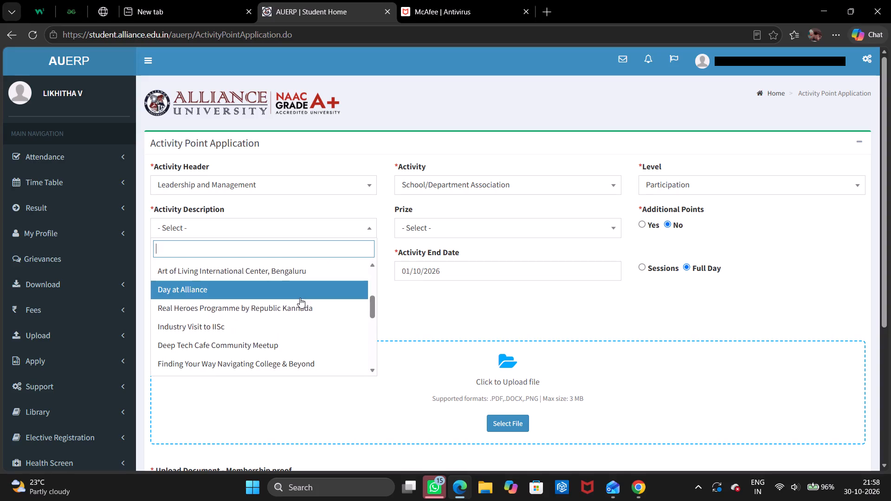
scroll(289, 323, down, 2)
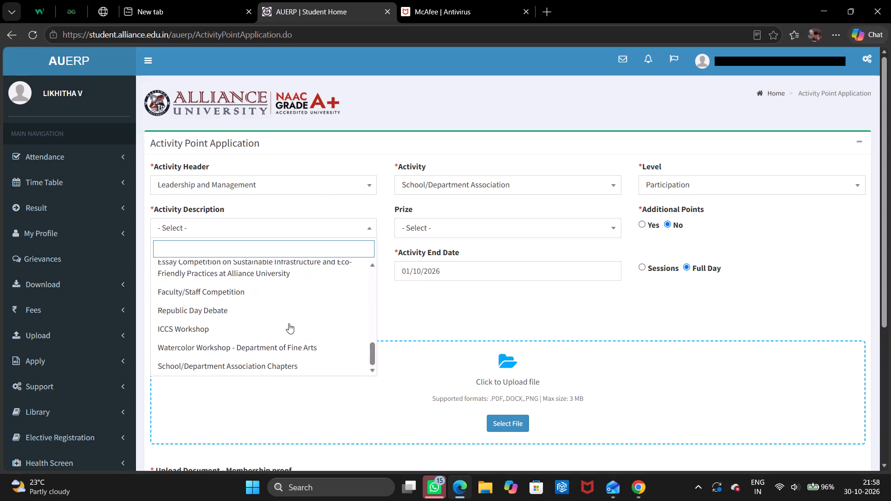
scroll(289, 323, down, 2)
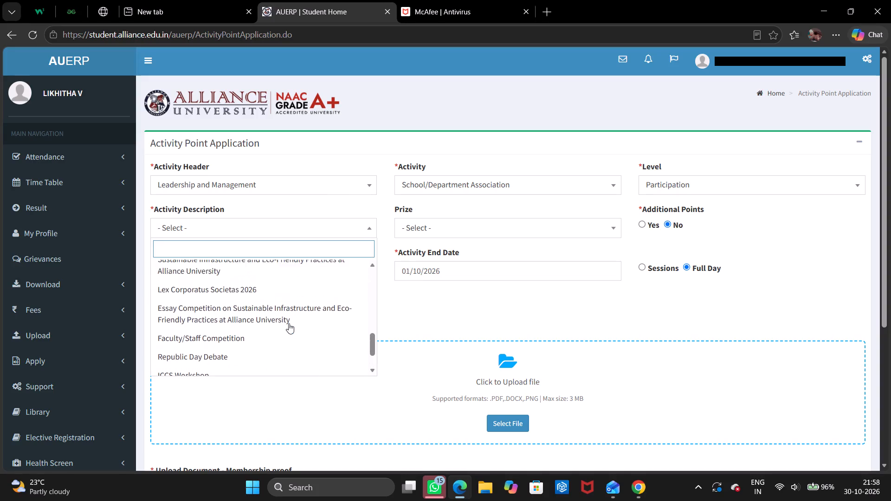
scroll(289, 323, down, 1)
scroll(289, 323, right, 1)
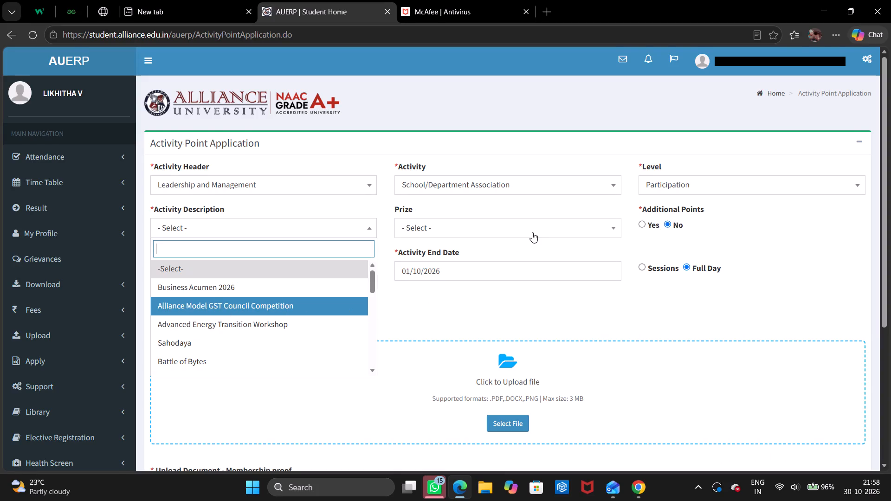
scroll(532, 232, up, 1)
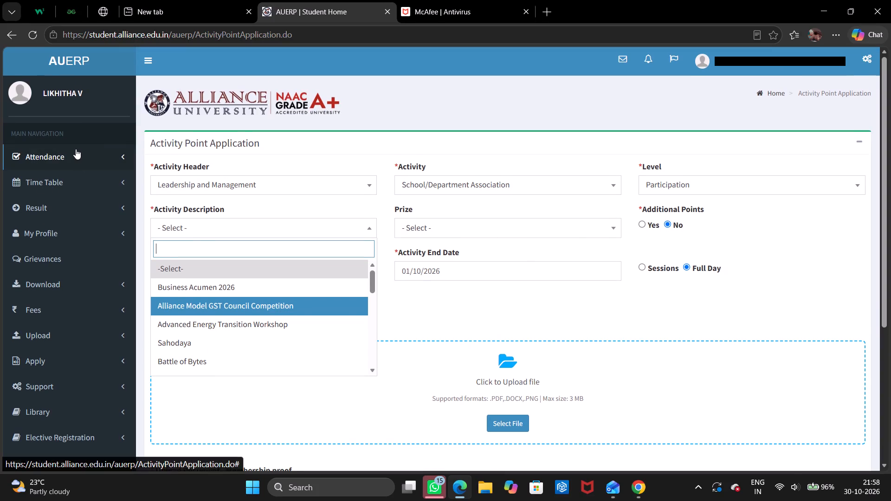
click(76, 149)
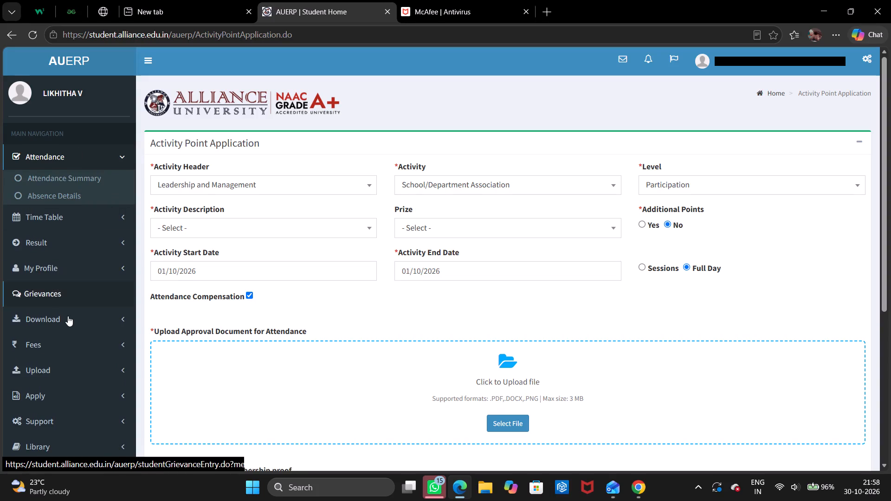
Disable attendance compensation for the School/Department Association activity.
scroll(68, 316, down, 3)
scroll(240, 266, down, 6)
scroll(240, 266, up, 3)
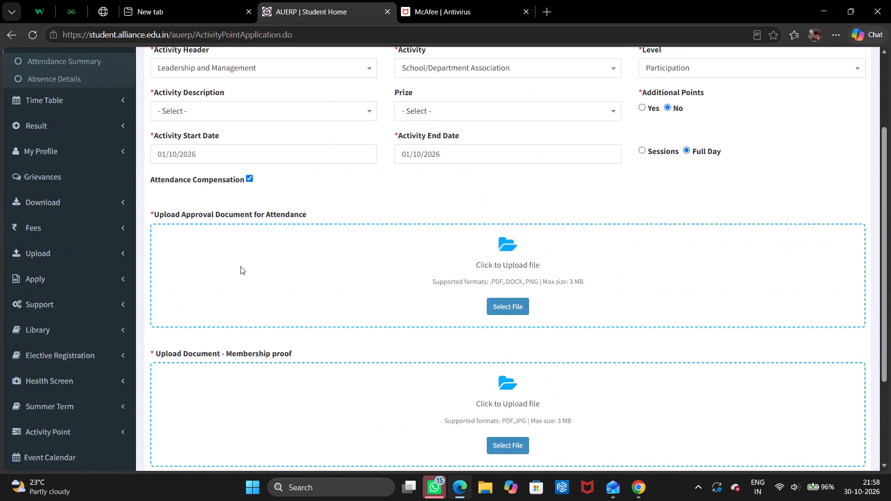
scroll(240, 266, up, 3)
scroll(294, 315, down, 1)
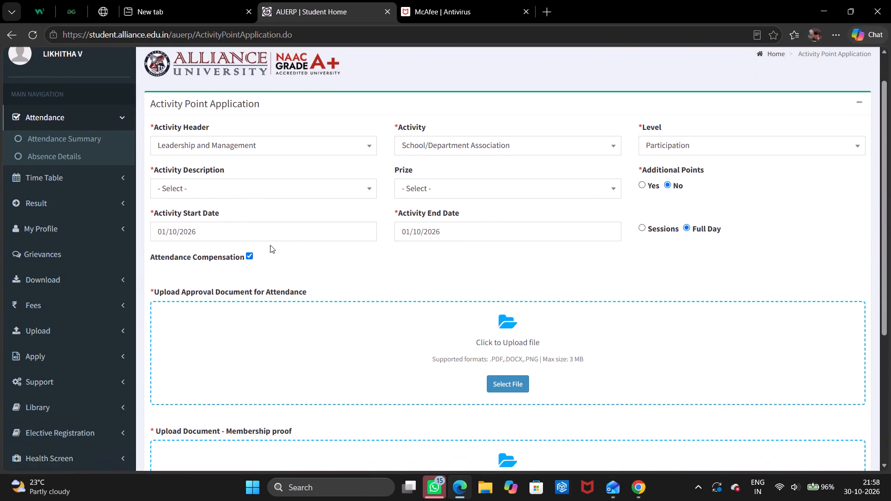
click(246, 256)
click(277, 193)
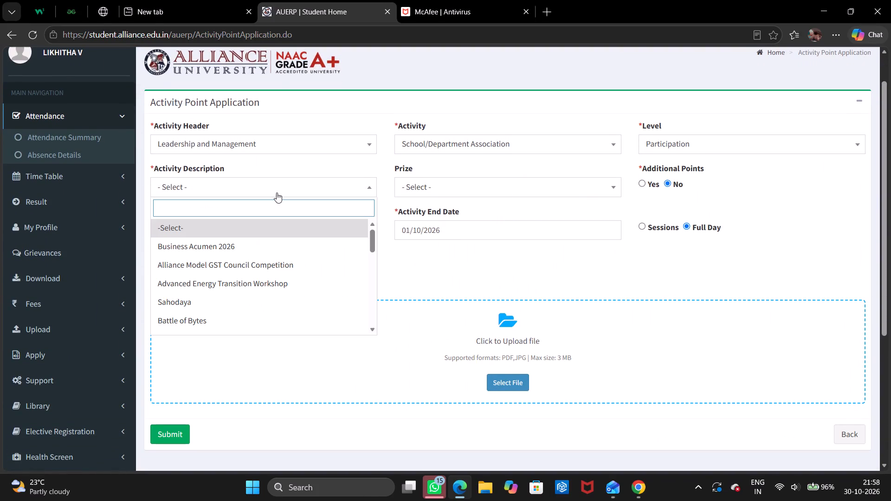